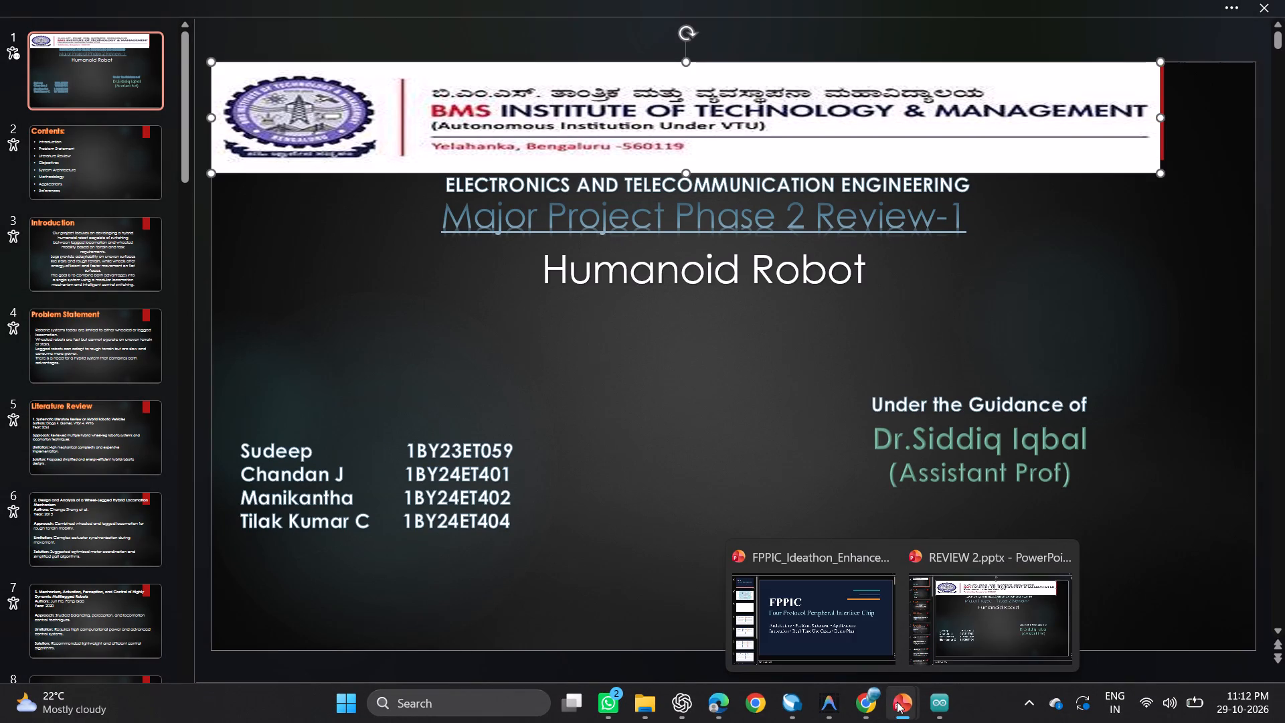
click(766, 622)
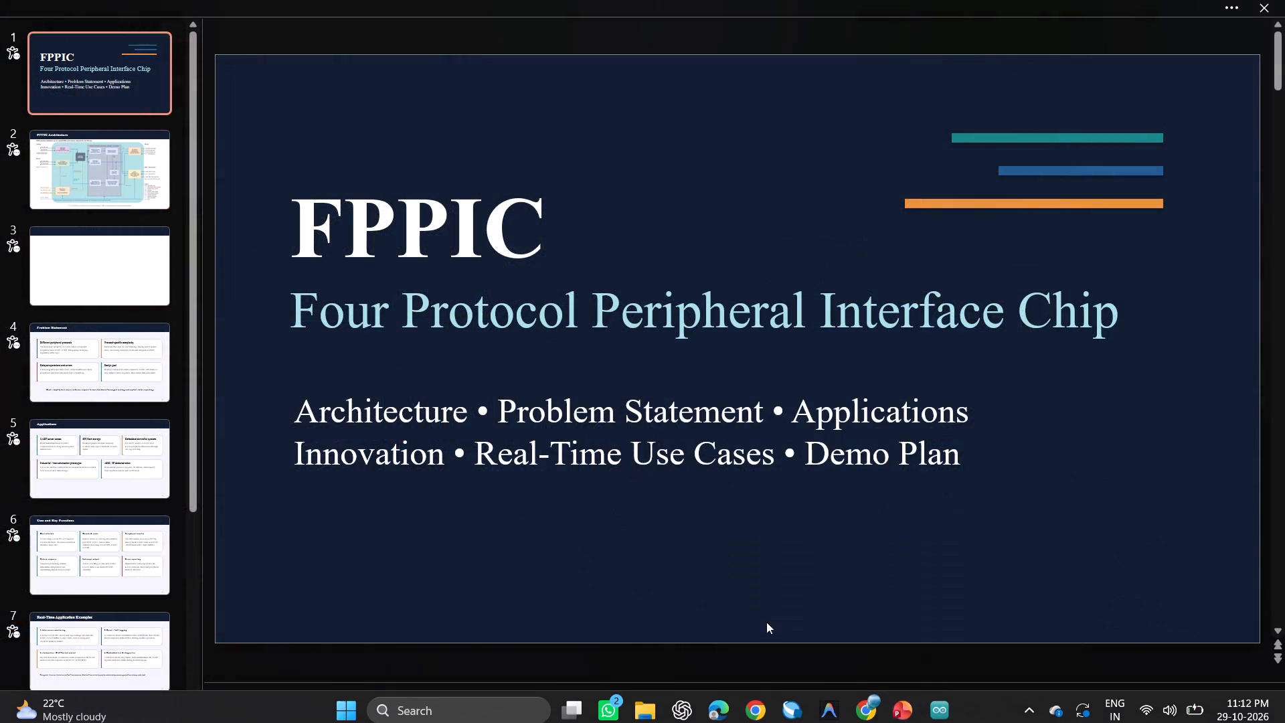
click(583, 196)
click(552, 116)
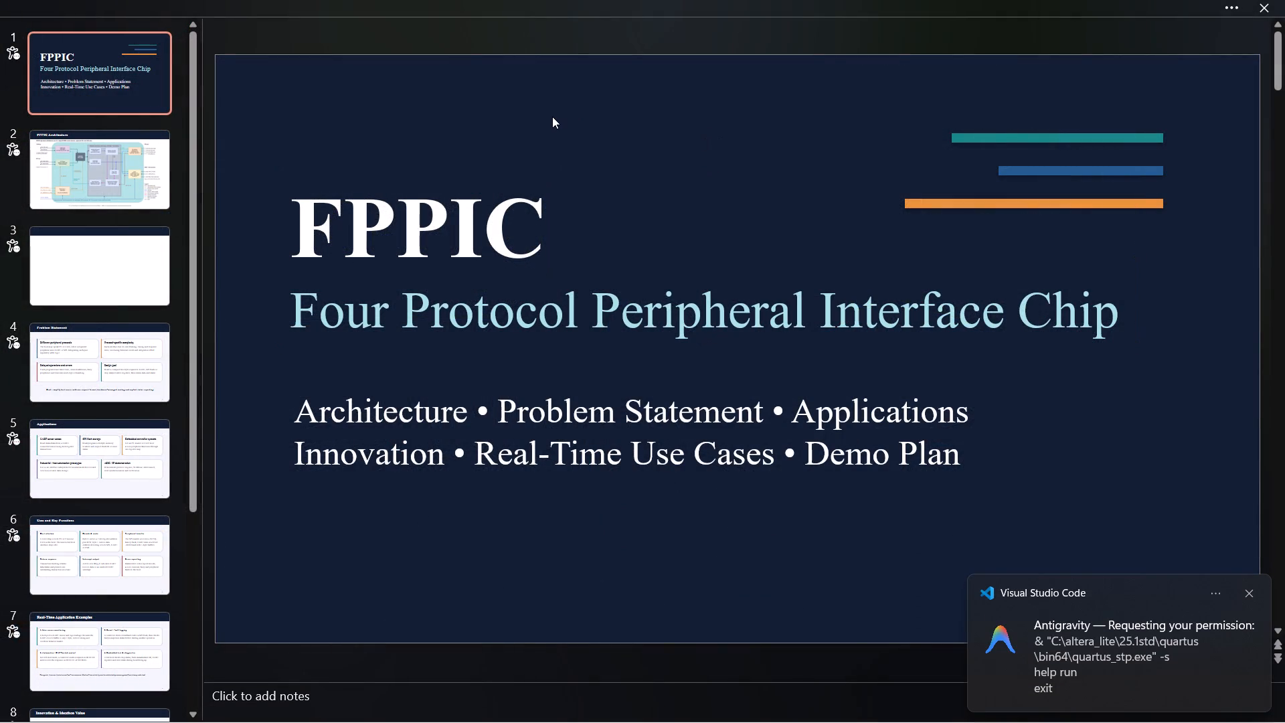
key(ctrl+v)
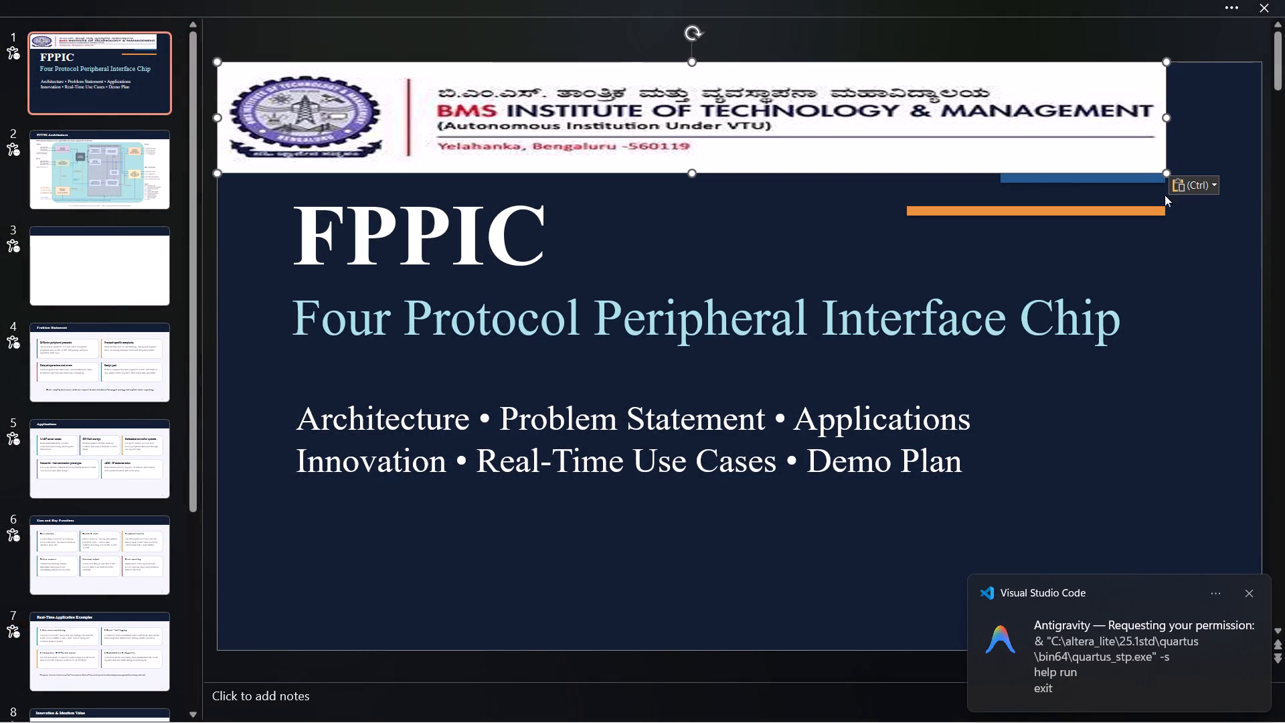
Stretch the pasted institute banner across the full width of the title slide and slightly reduce its height.
drag(1164, 171, 1242, 146)
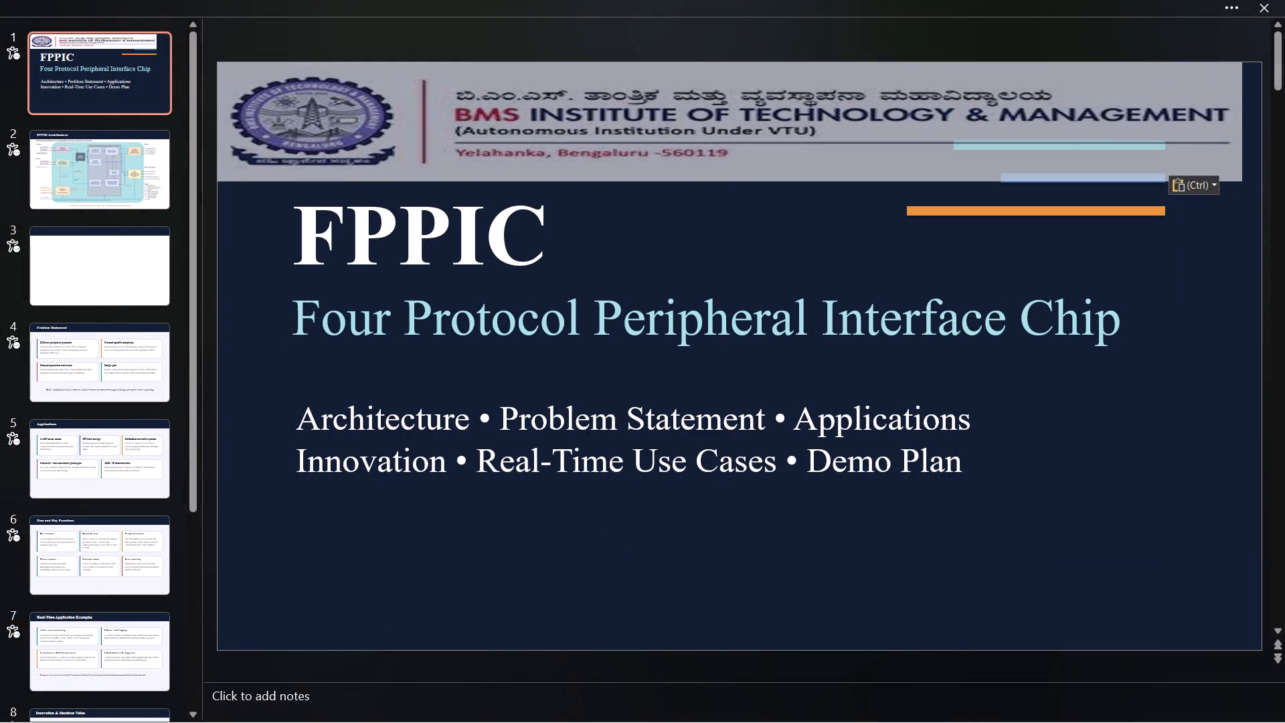
drag(1242, 146, 1260, 143)
click(793, 268)
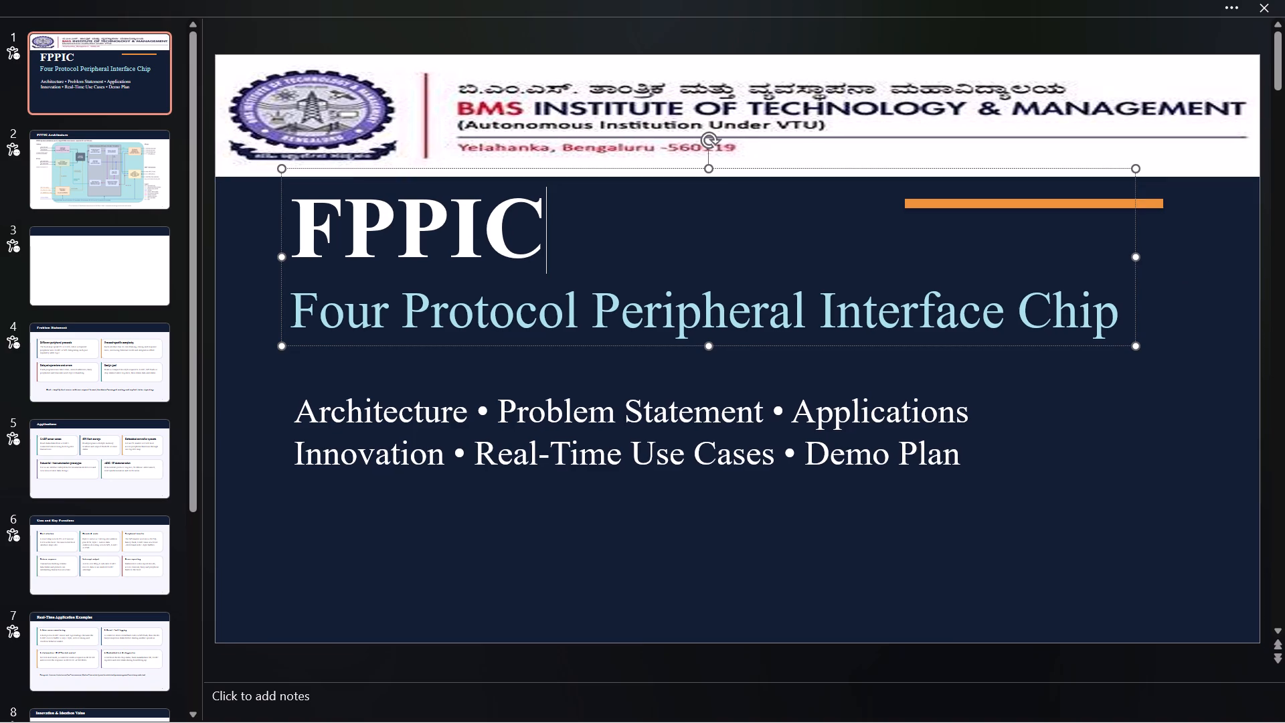
click(712, 232)
click(642, 135)
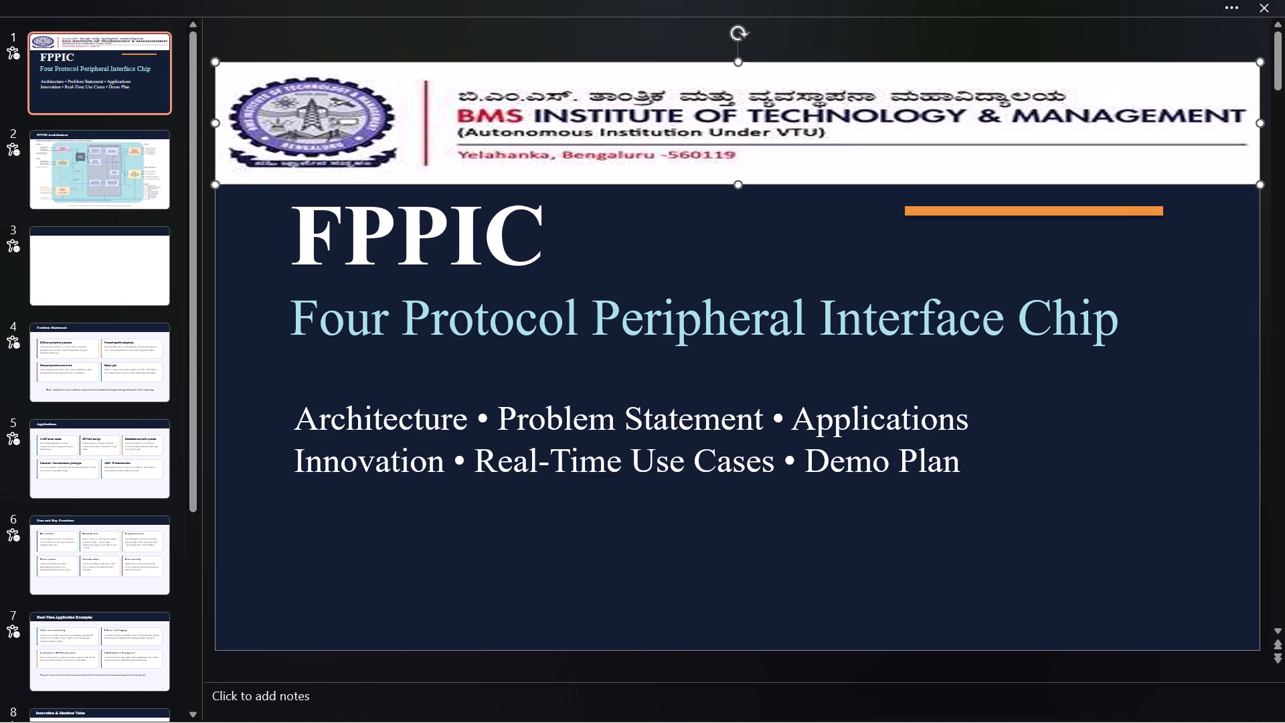
drag(740, 185, 735, 174)
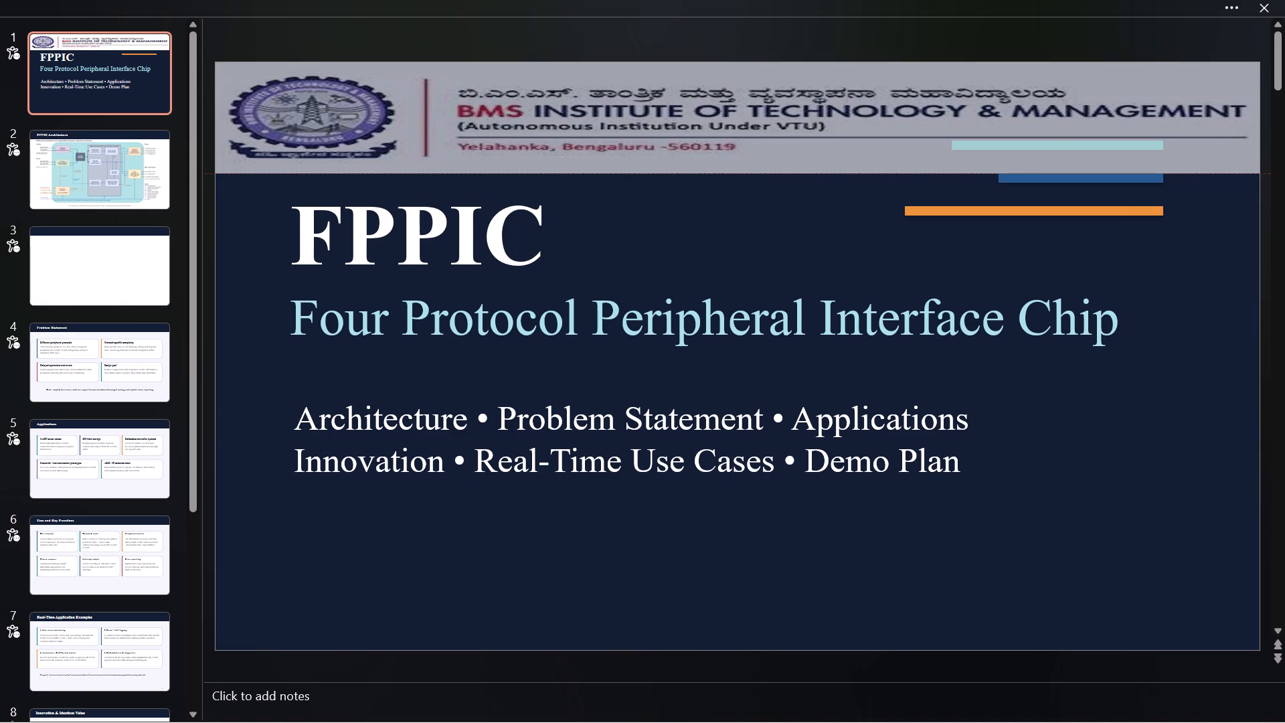
drag(735, 174, 725, 175)
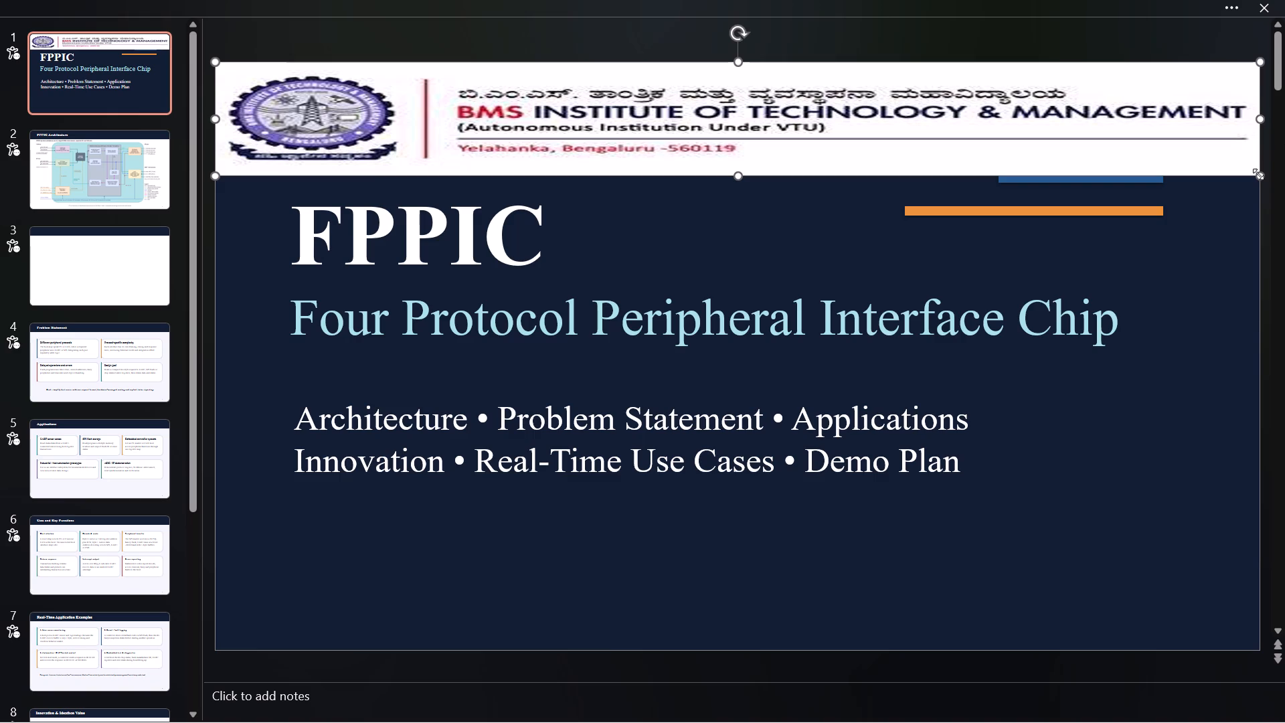
Shrink the institute banner to uncover the accent bars, and move the teal bar below the end of the 'Demo Plan' text line.
drag(1258, 175, 868, 129)
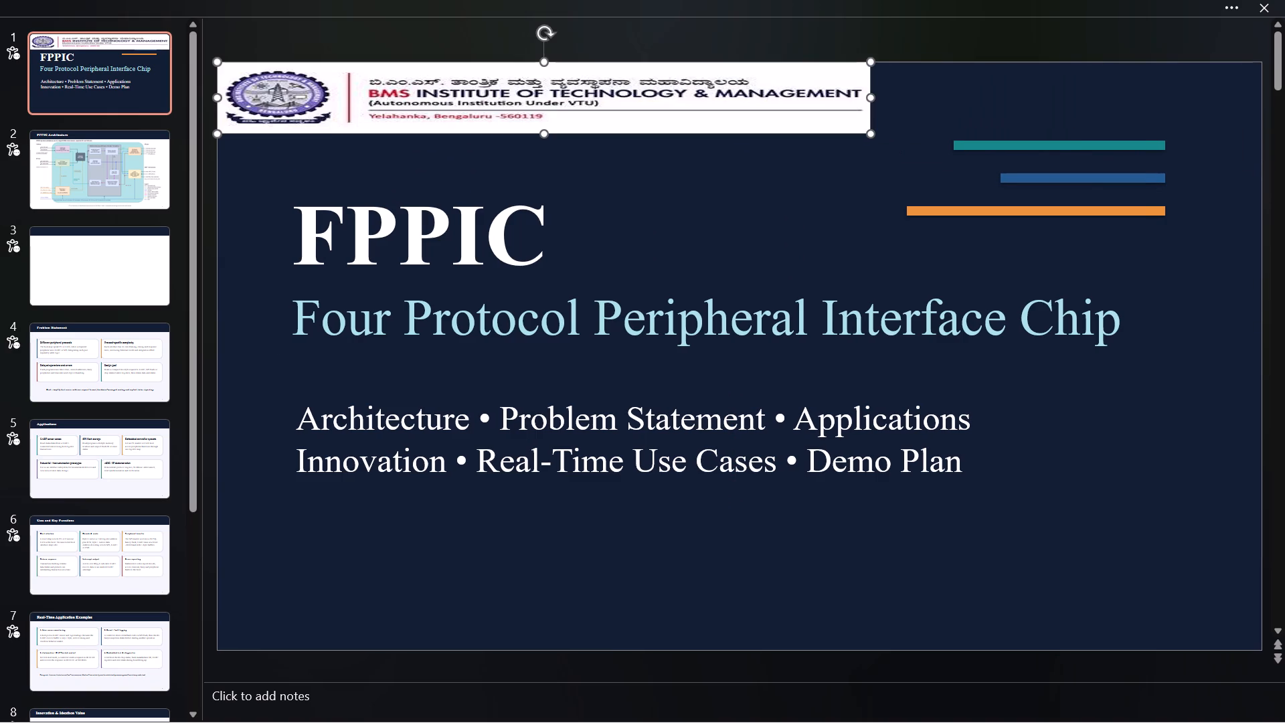
click(1035, 149)
drag(1030, 138, 1071, 428)
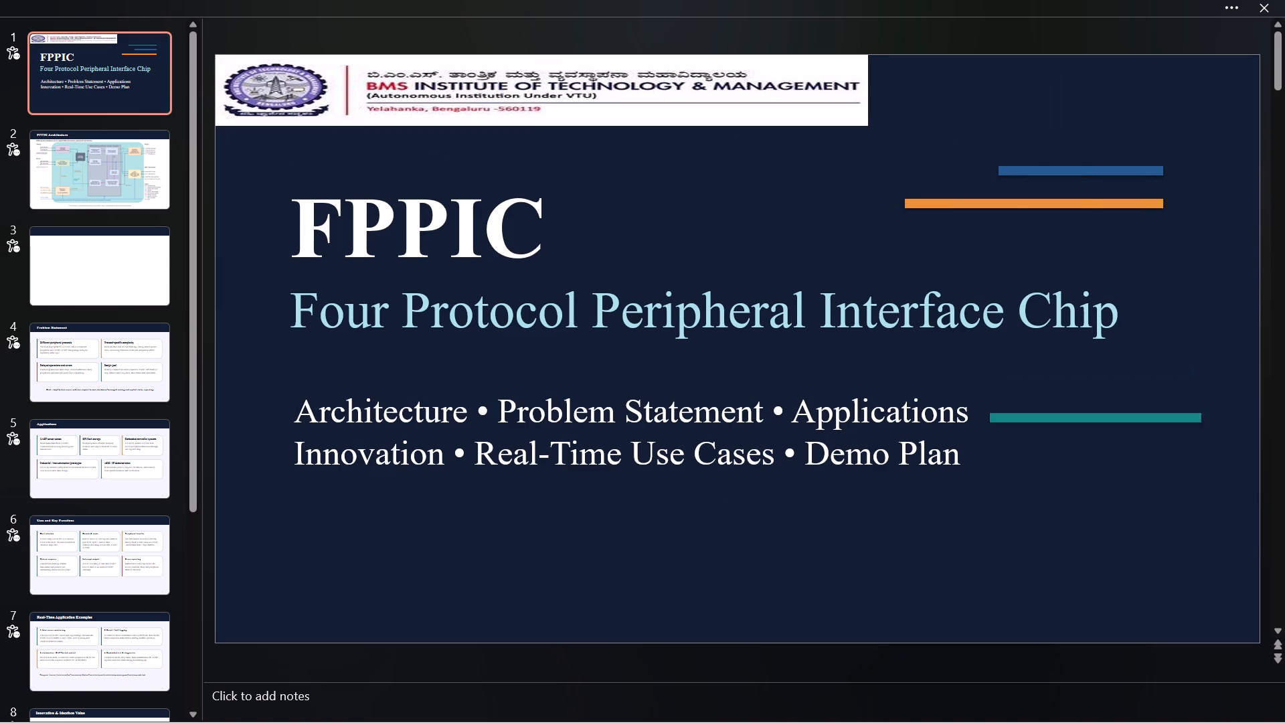
drag(1071, 428, 1074, 477)
Shift the FPPIC title text box slightly down, and move the blue accent bar below the teal bar.
drag(1057, 173, 1062, 205)
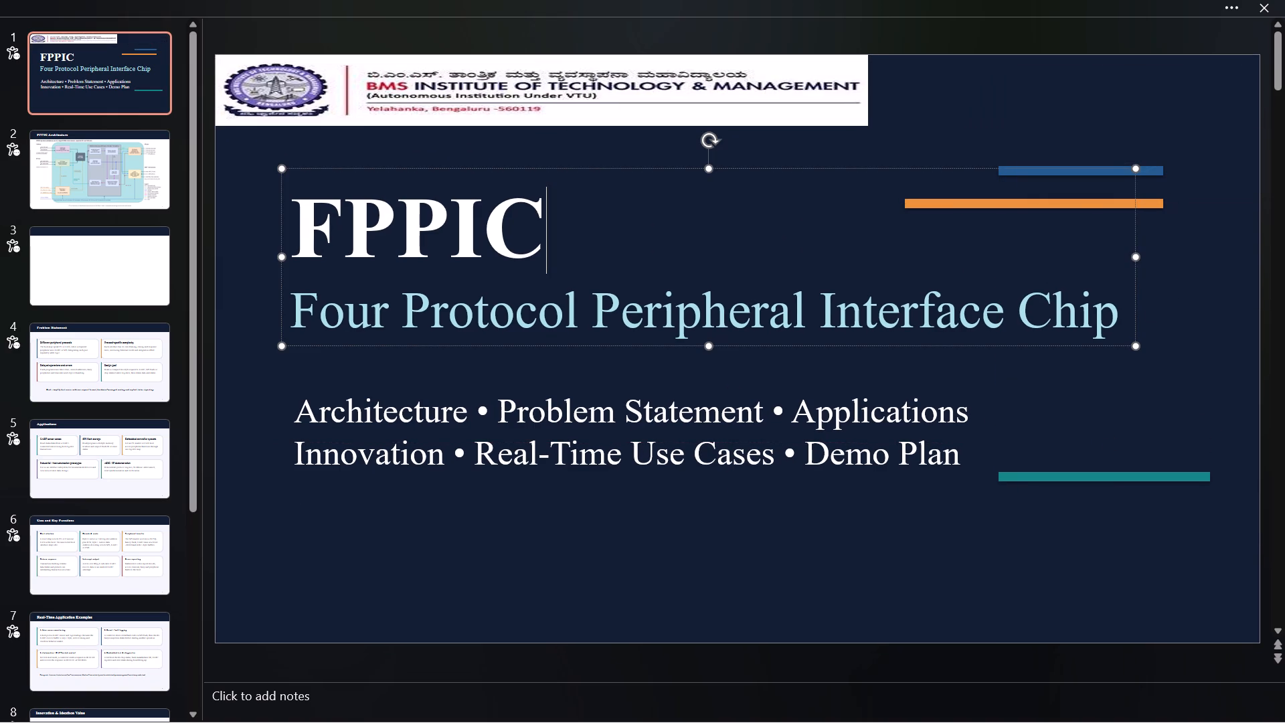
click(1170, 287)
drag(1084, 171, 1151, 404)
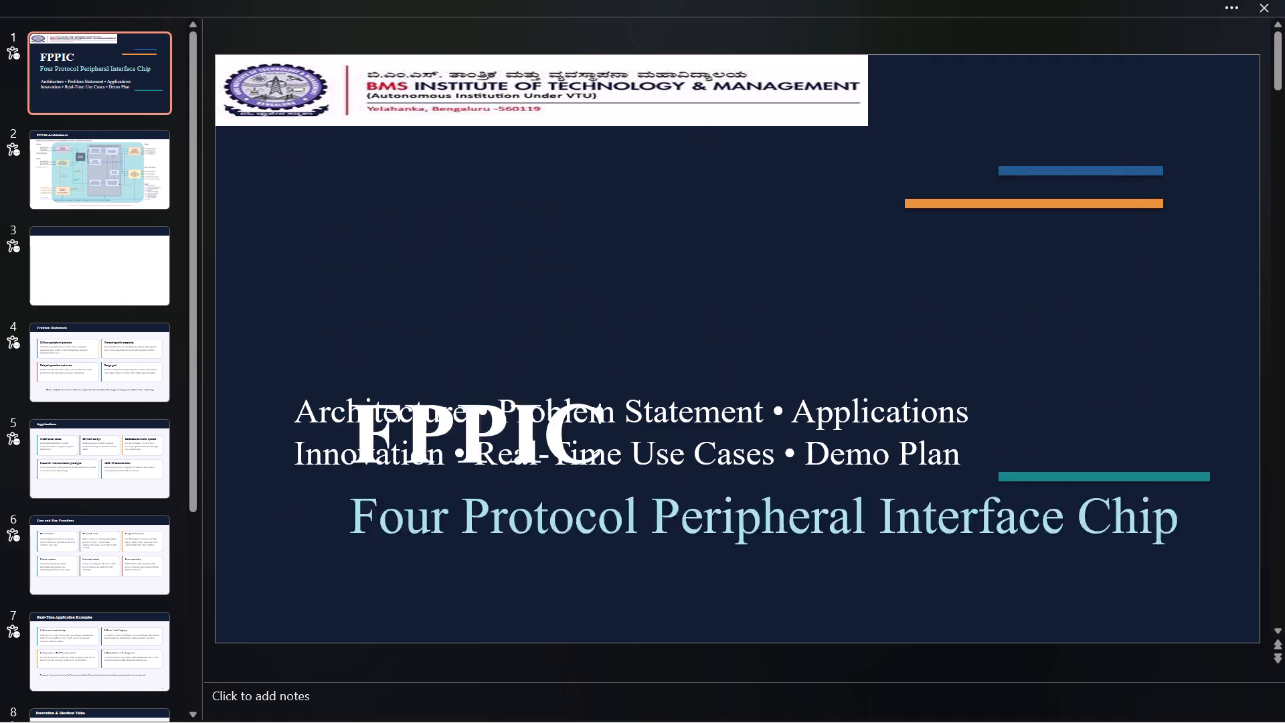
drag(1151, 404, 1059, 202)
click(1144, 171)
drag(1144, 171, 1183, 417)
drag(1126, 171, 1182, 482)
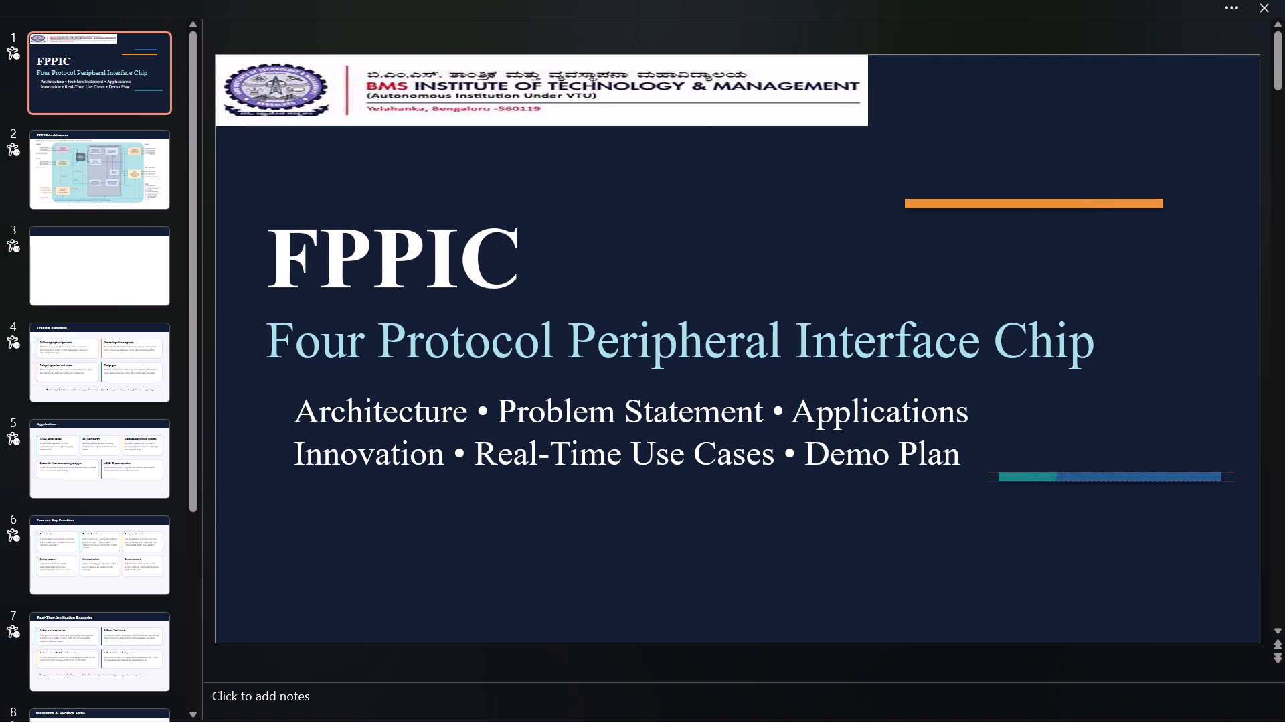
drag(1182, 482, 1159, 555)
Lower the title text box to just above the topic lines, and place the orange accent bar between the teal and blue bars.
drag(1110, 204, 1117, 227)
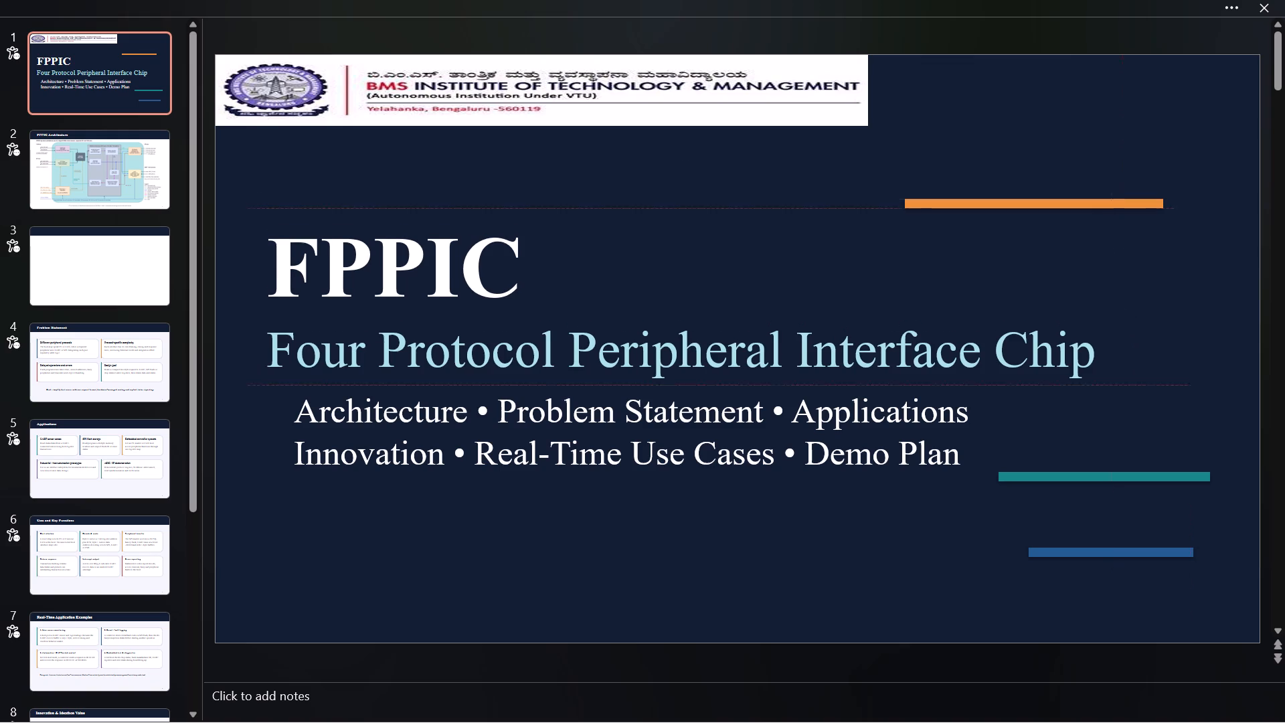
drag(1117, 227, 1117, 231)
click(1113, 179)
drag(1108, 205, 1163, 527)
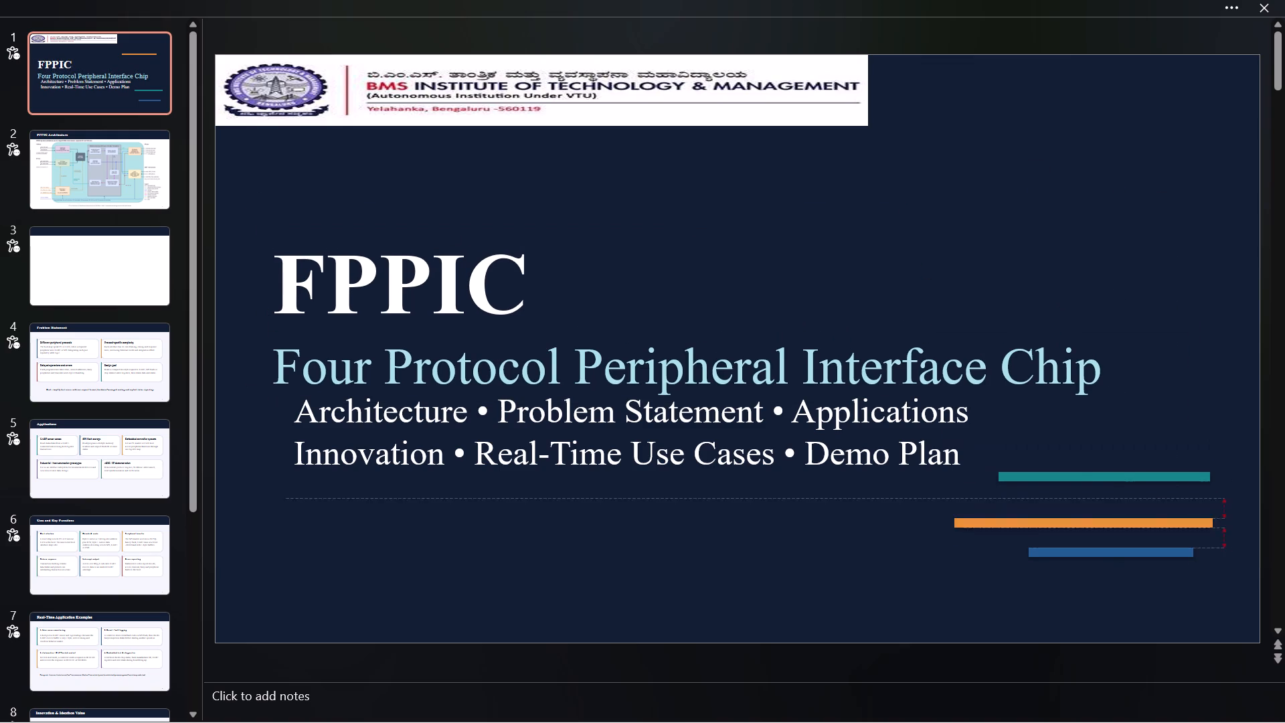
drag(1163, 527, 1162, 513)
Enlarge the institute banner on the FPPIC title slide until it spans the full slide width.
click(833, 114)
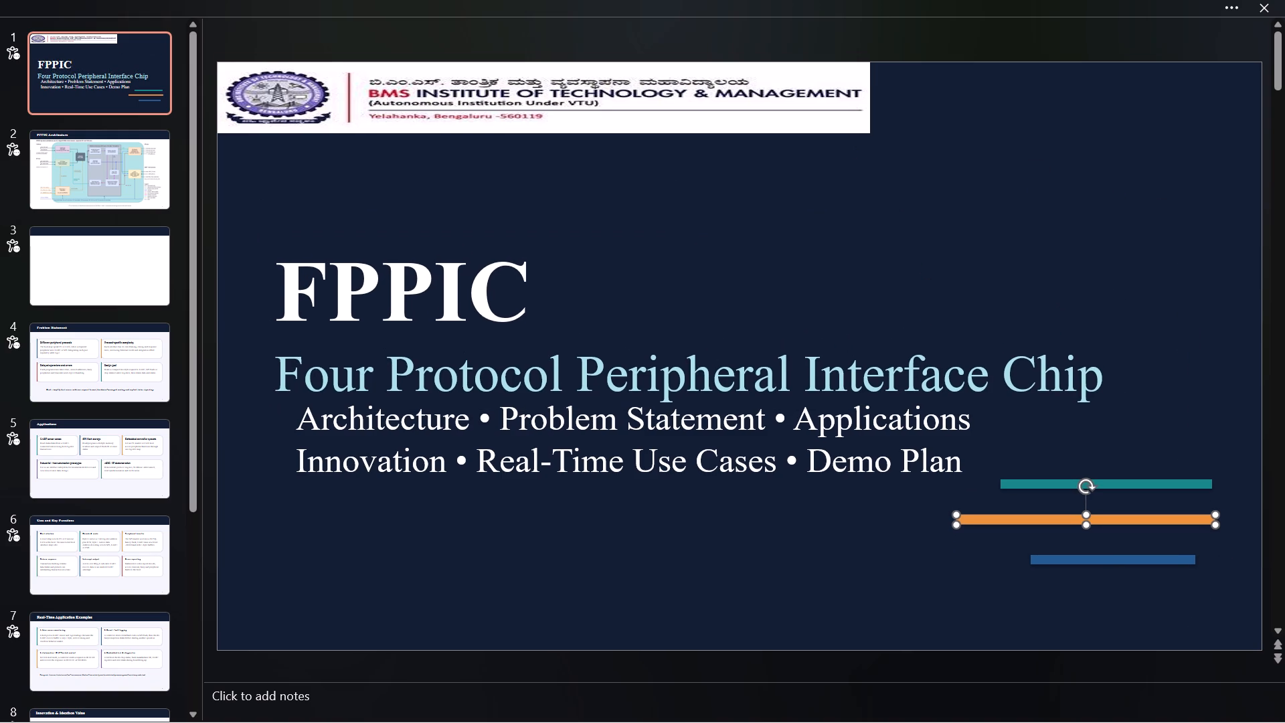
drag(869, 131, 1041, 173)
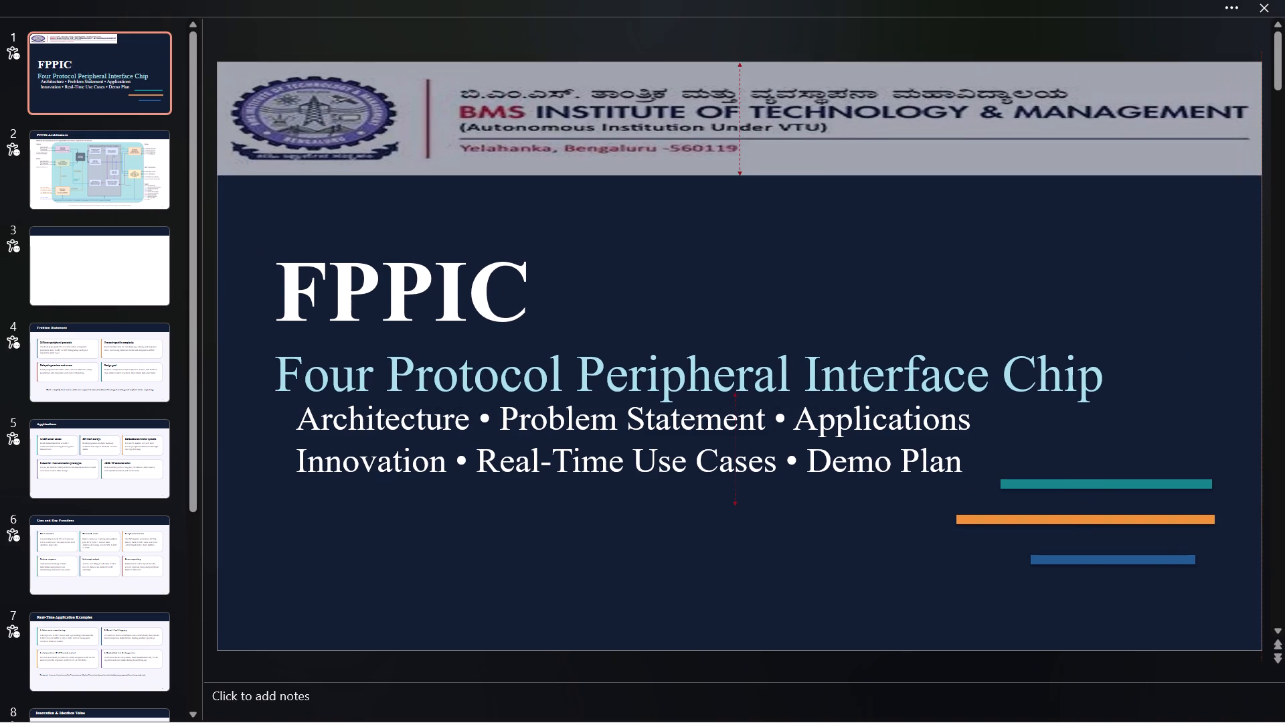
drag(1041, 173, 975, 163)
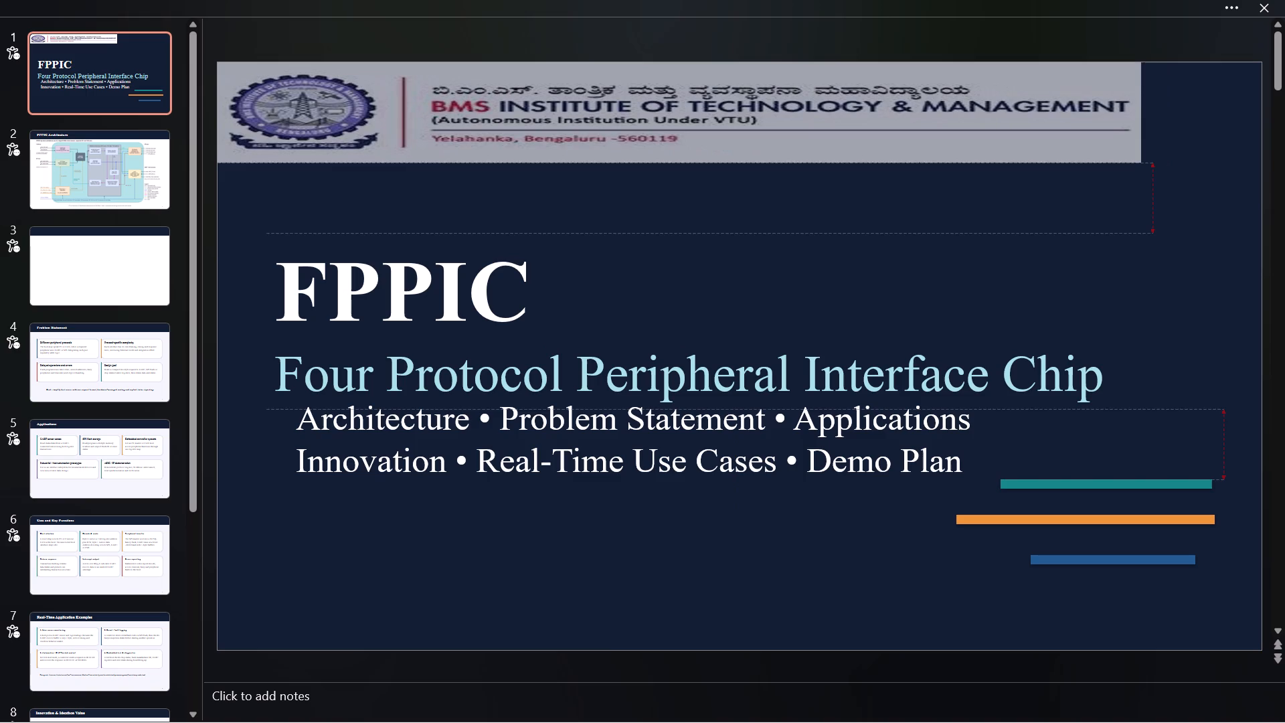
drag(975, 163, 1014, 173)
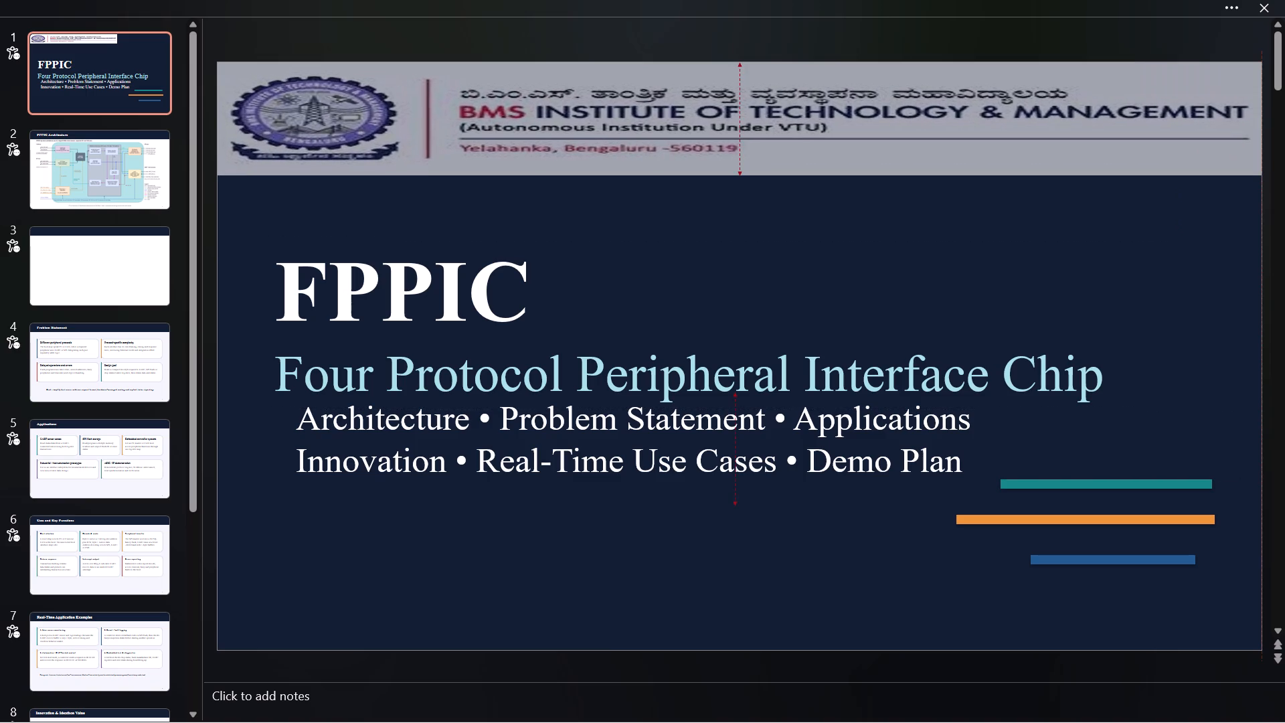
drag(1014, 173, 994, 169)
click(987, 265)
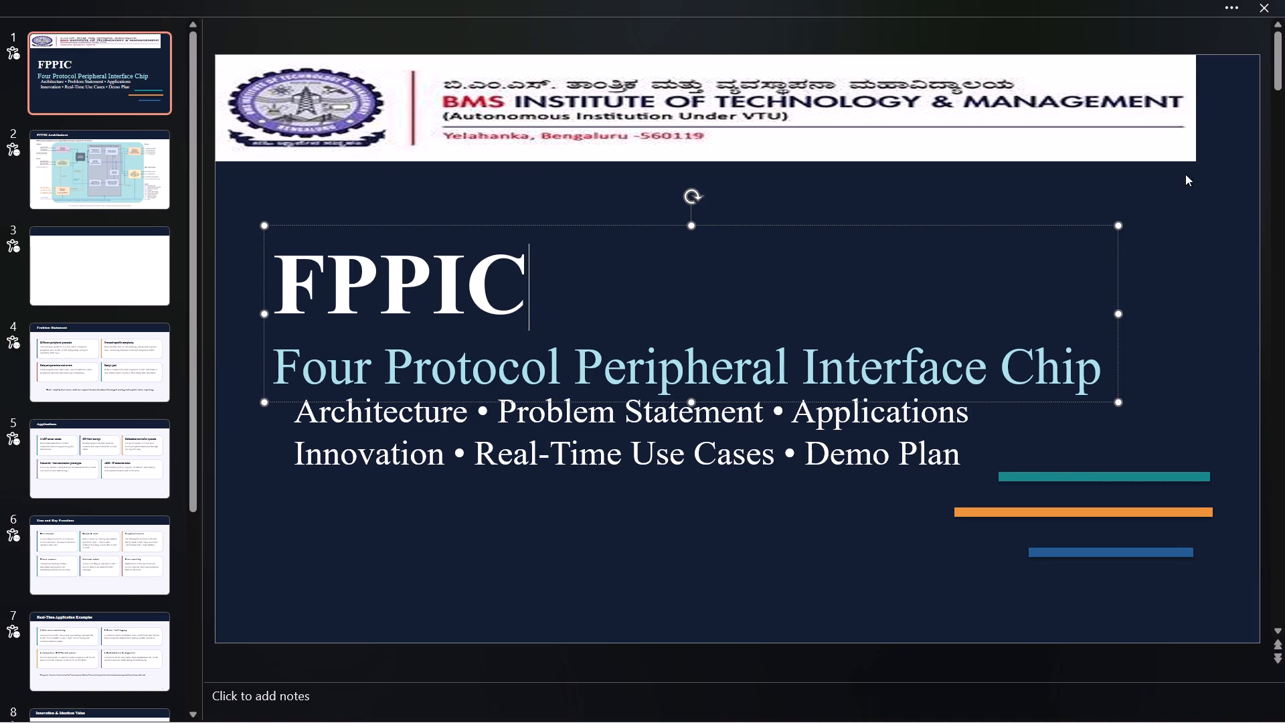
click(1152, 122)
drag(1197, 170, 1219, 173)
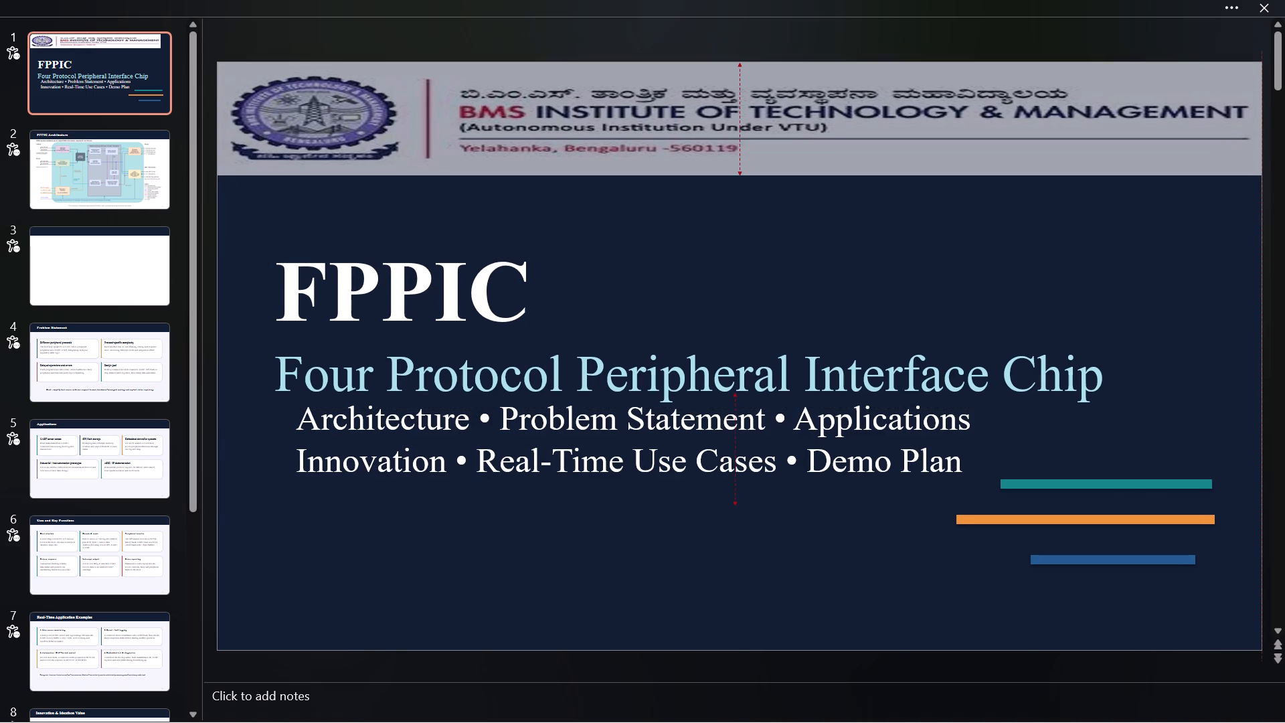
drag(1219, 173, 1224, 179)
click(1181, 259)
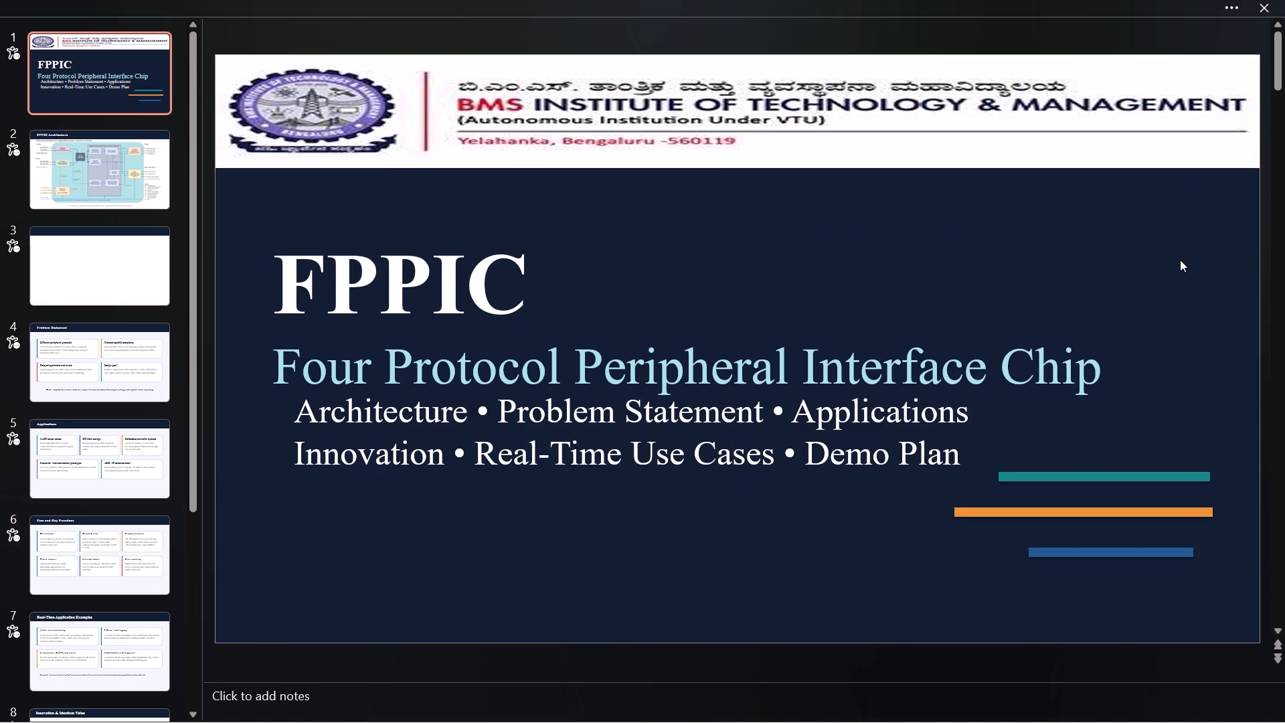
click(1164, 304)
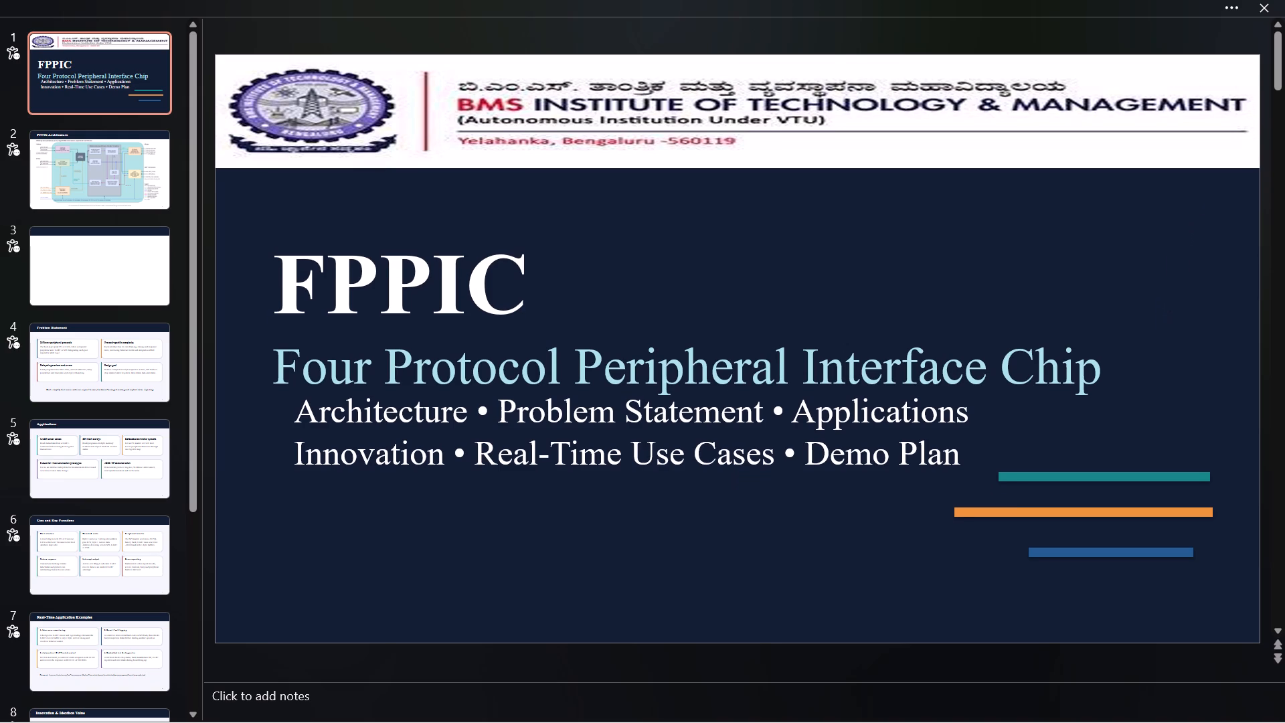
Narrow the institute banner slightly, leaving a thin gap at the slide's right edge.
click(1200, 147)
drag(1261, 177, 1259, 177)
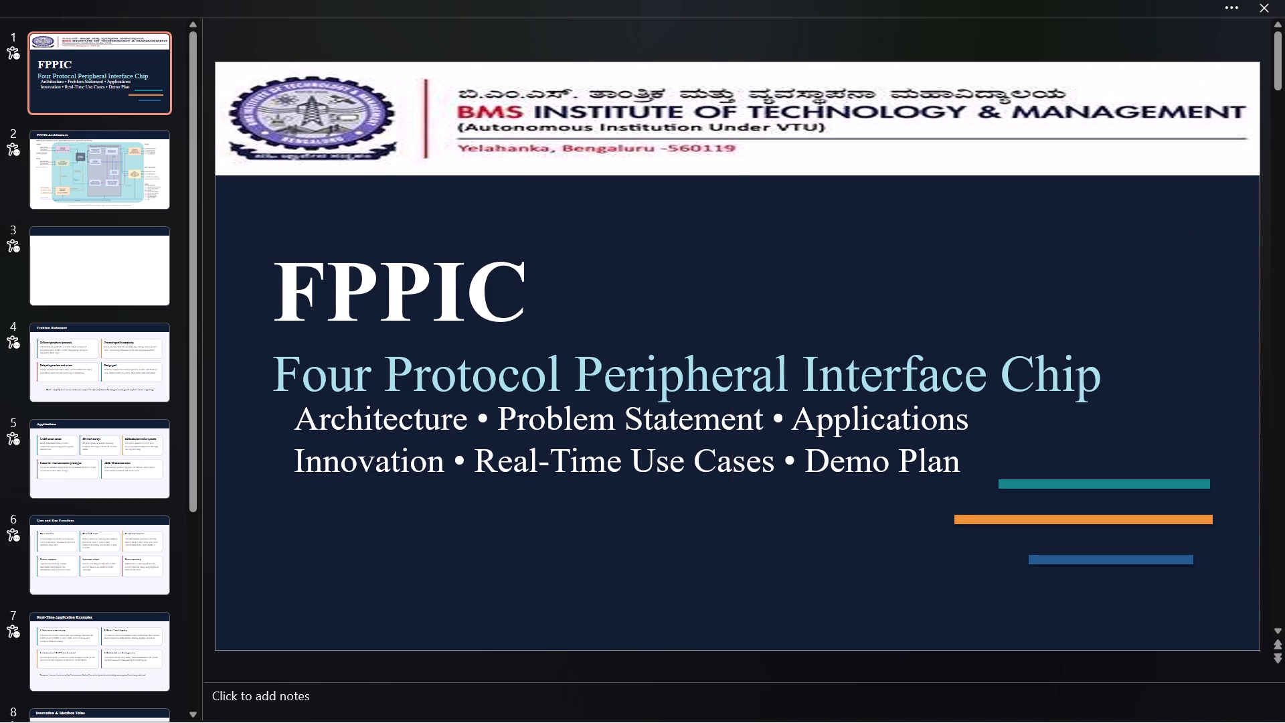
drag(1259, 177, 1247, 172)
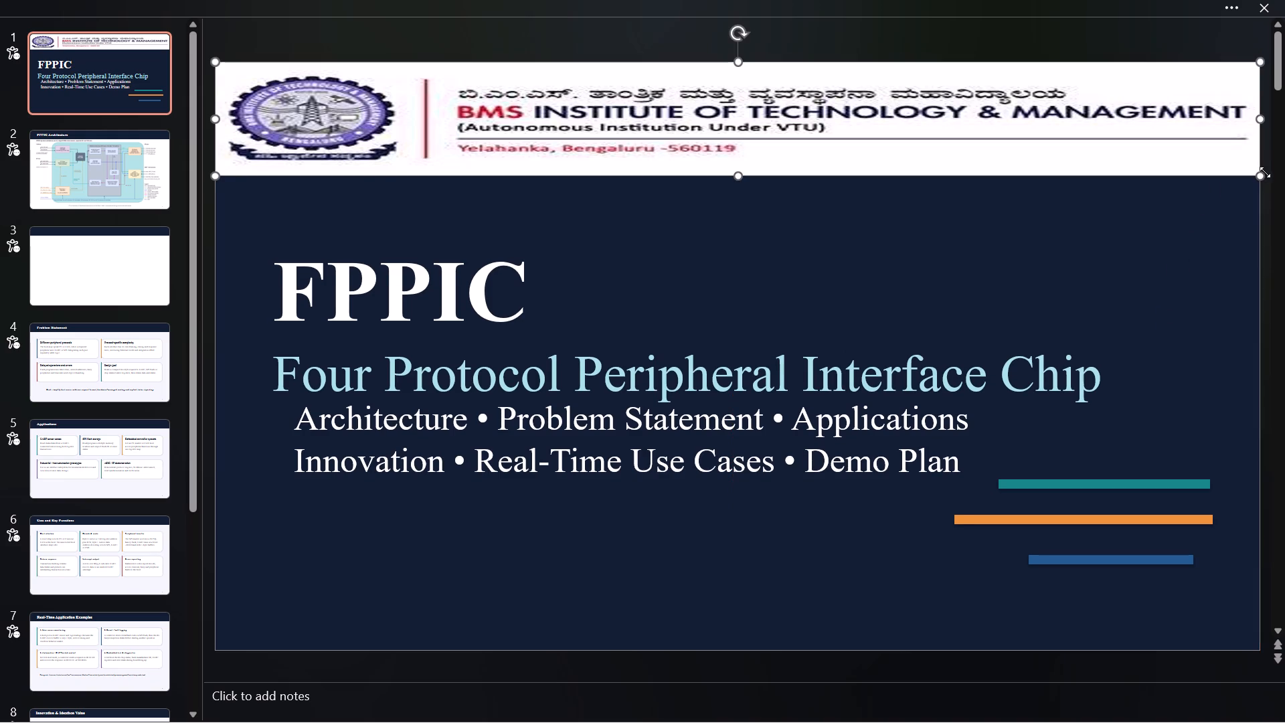
drag(1264, 179, 1242, 177)
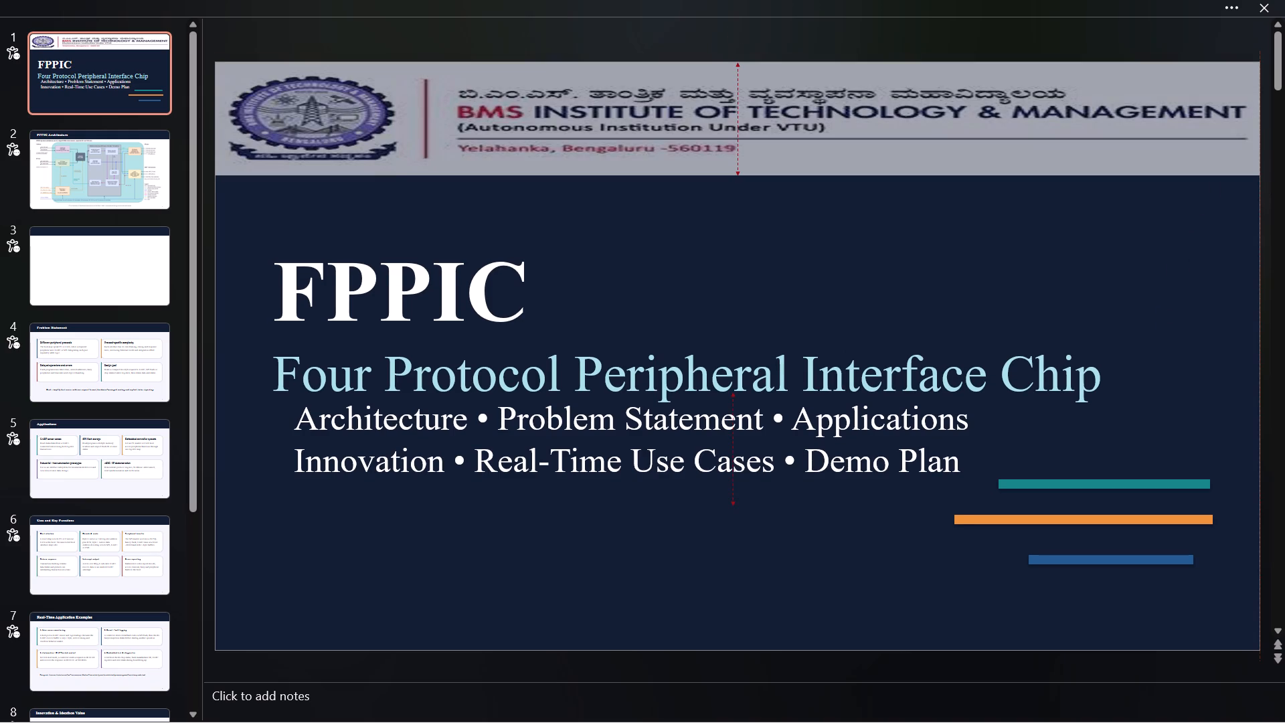
drag(1242, 177, 1217, 179)
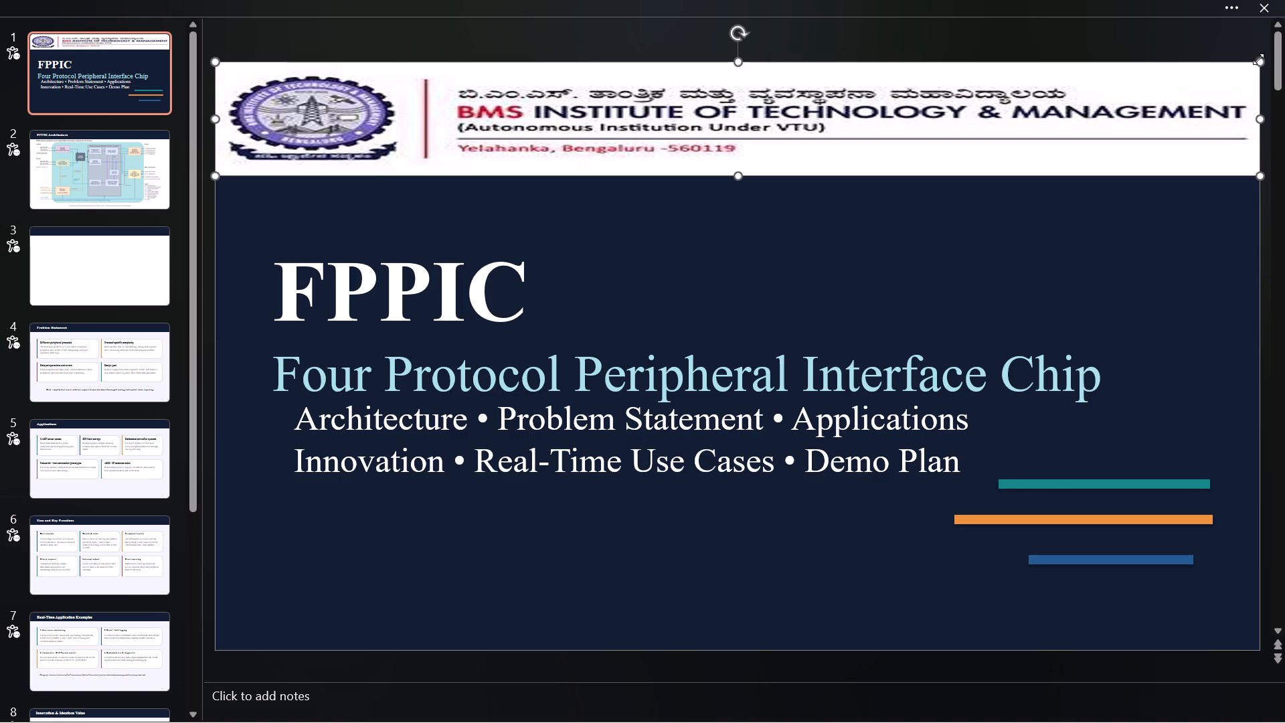
drag(1259, 60, 1244, 80)
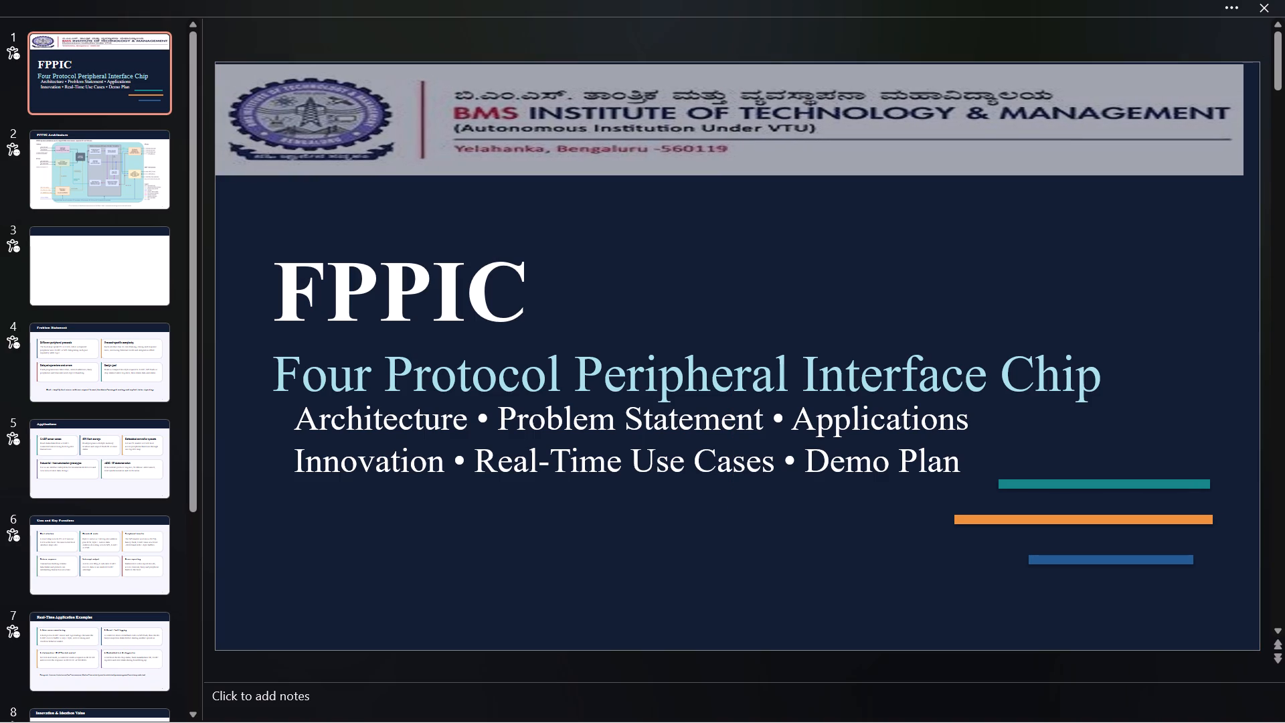
drag(1244, 80, 1255, 79)
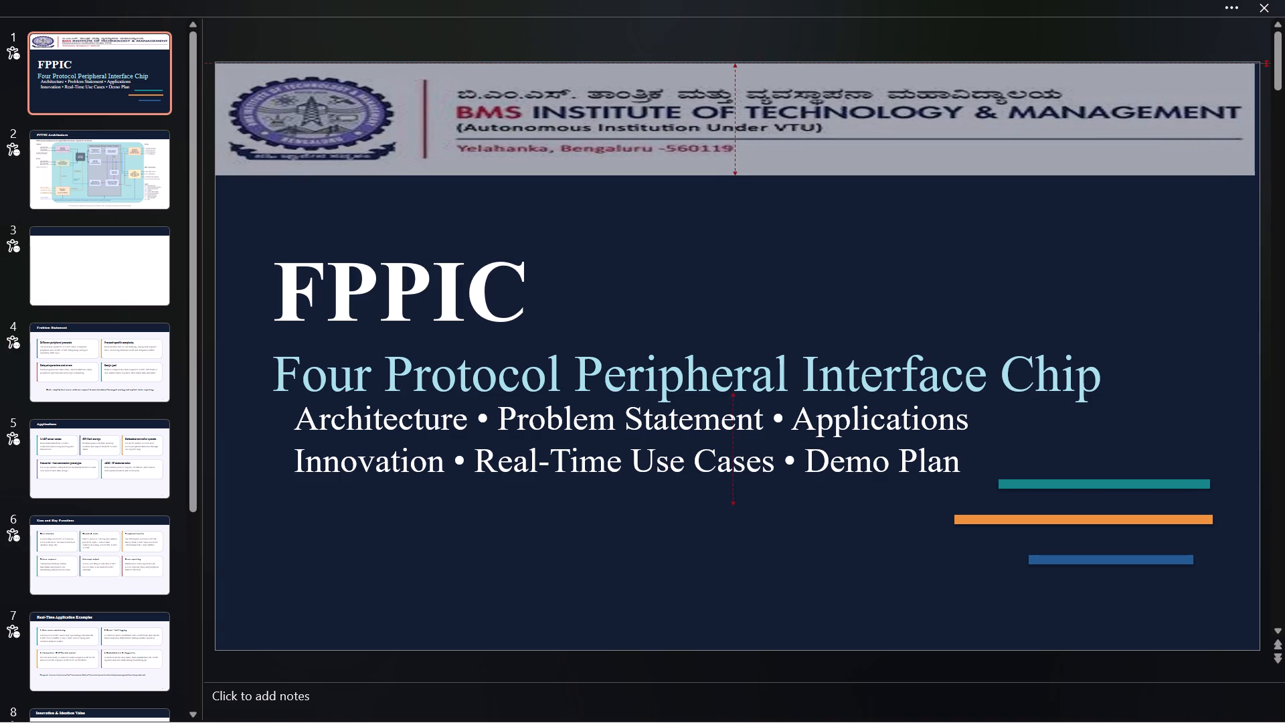
drag(1255, 79, 1255, 82)
drag(1255, 82, 1252, 82)
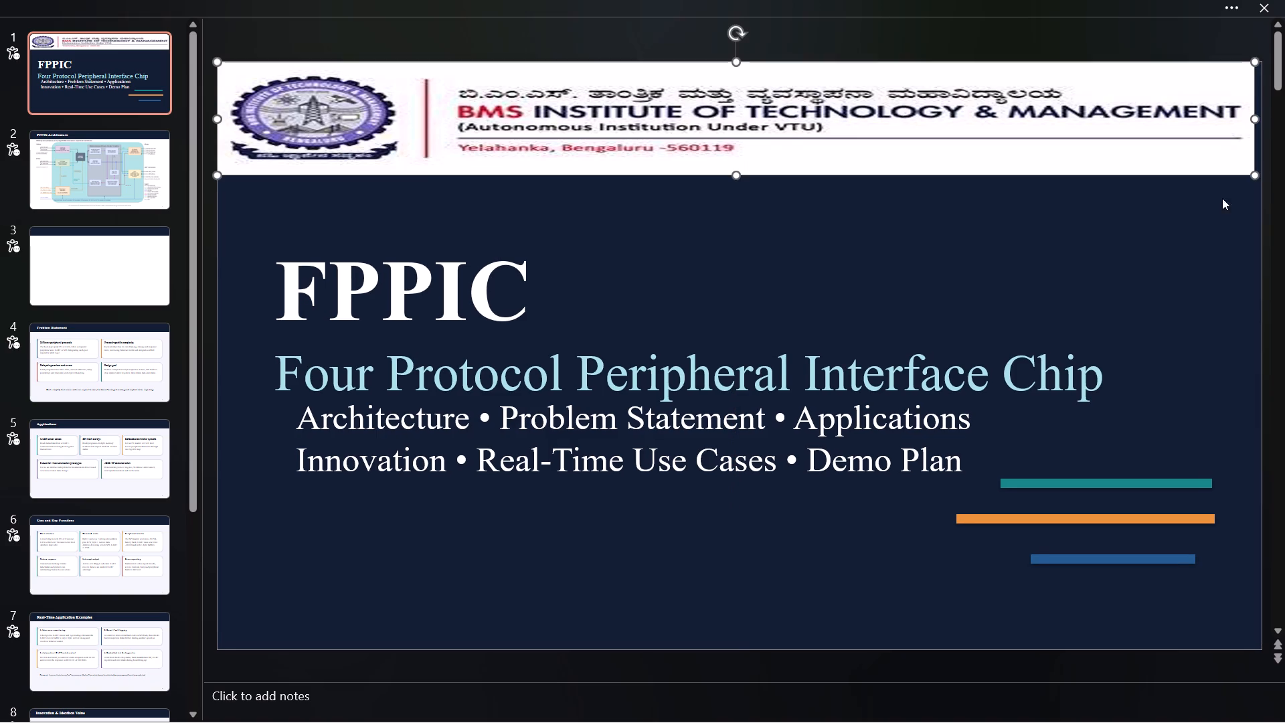
click(1222, 303)
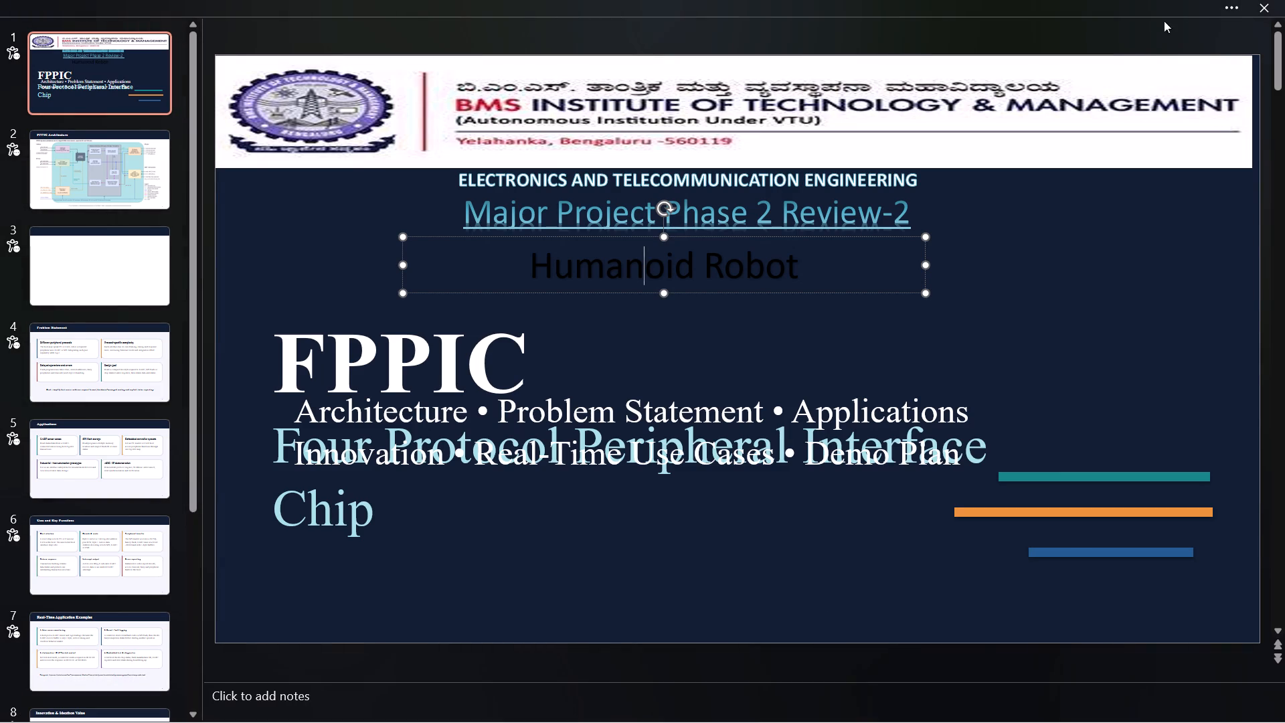
click(1227, 9)
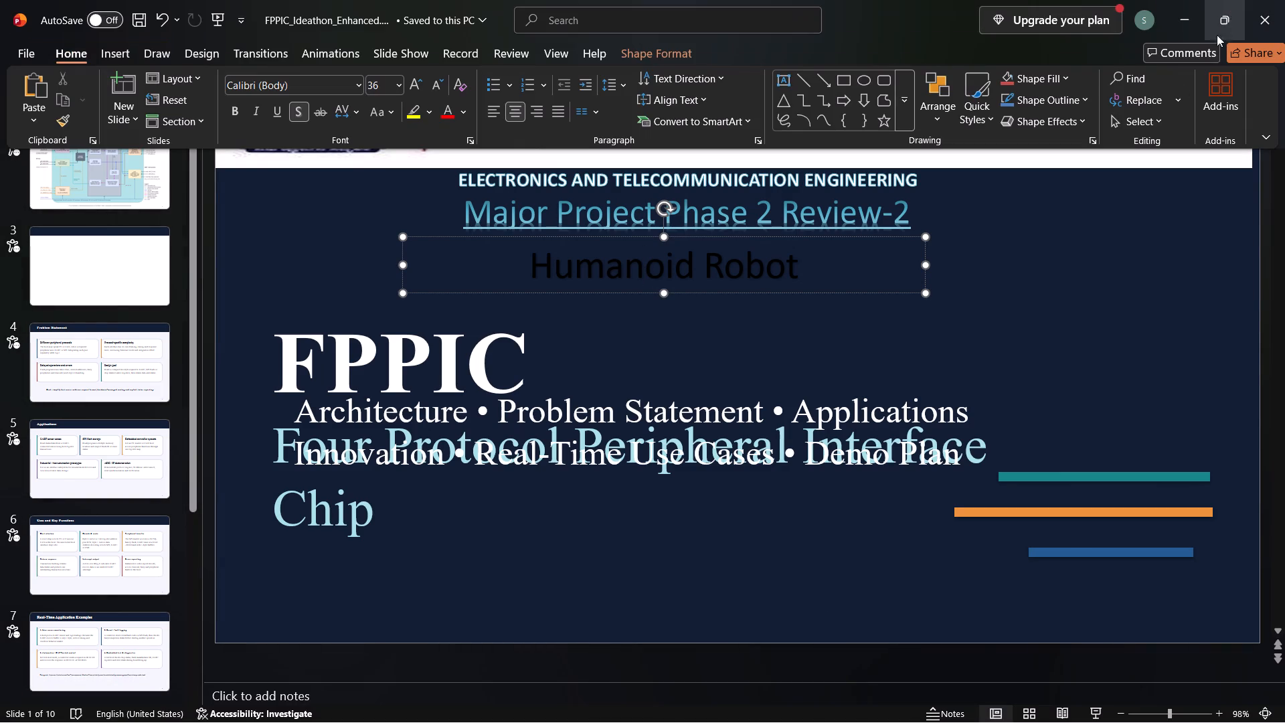
click(464, 115)
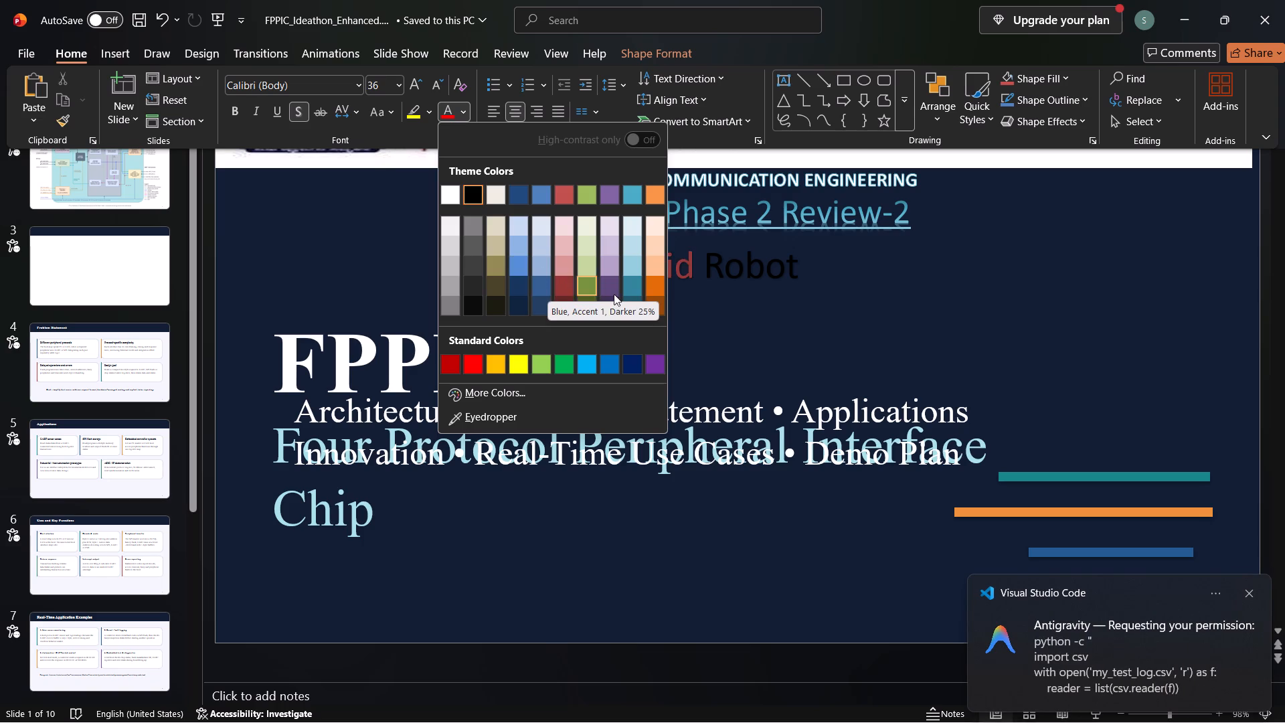
click(828, 276)
drag(819, 271, 563, 300)
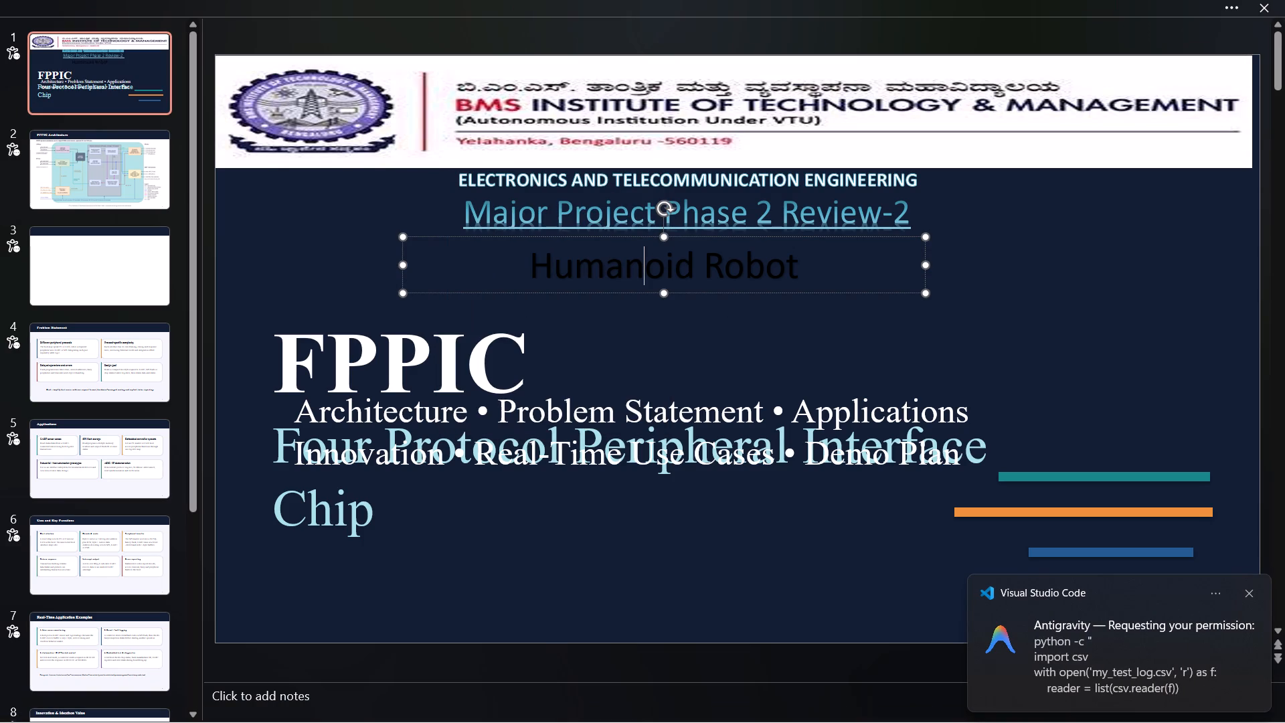
drag(533, 258, 805, 262)
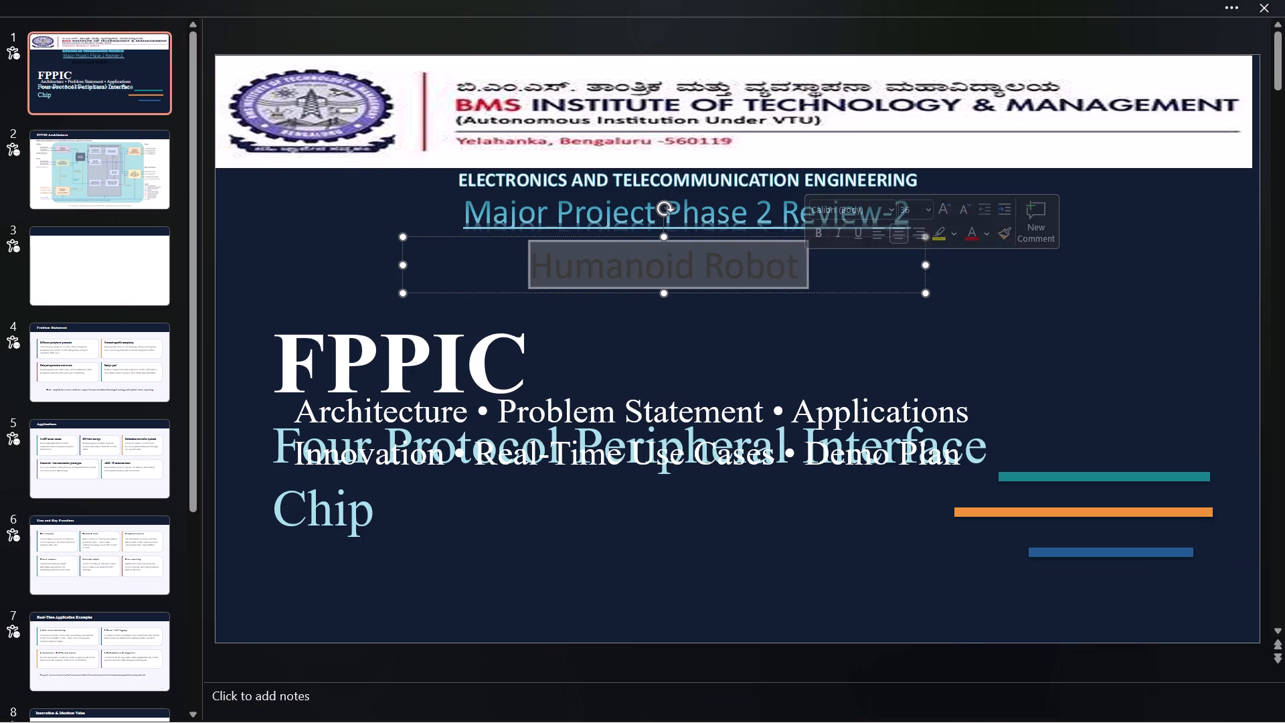
click(982, 237)
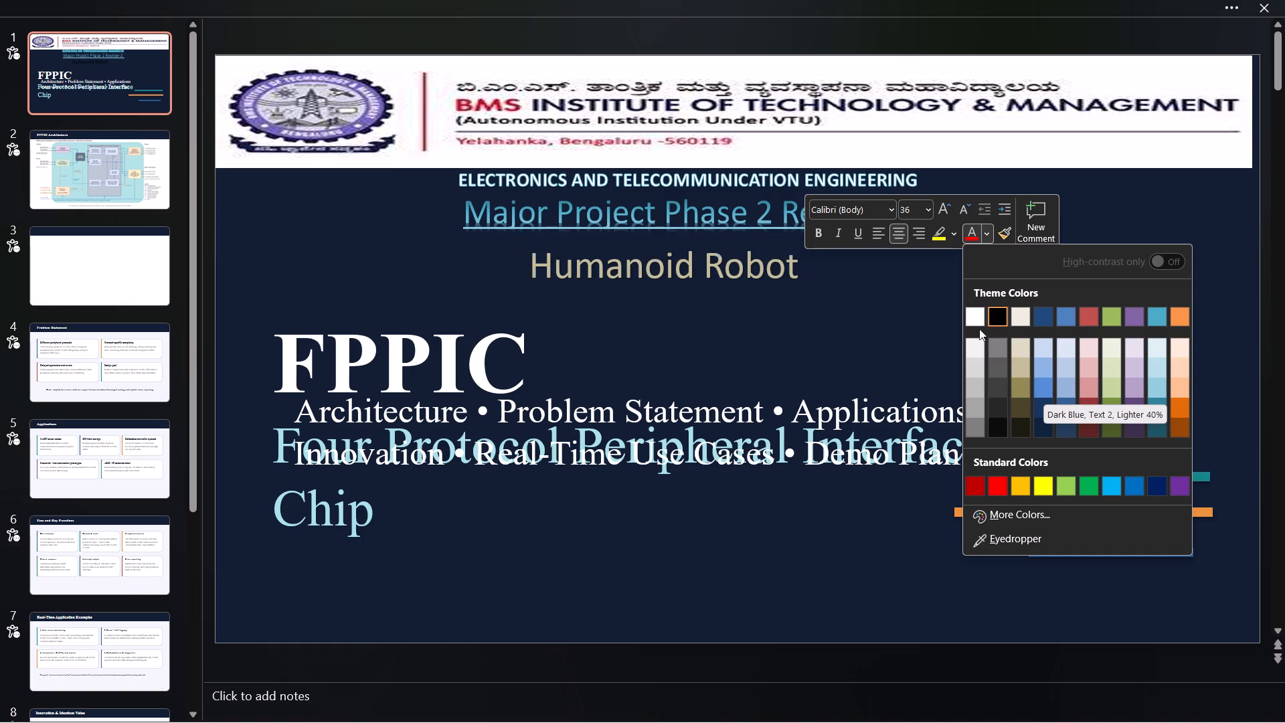
click(971, 313)
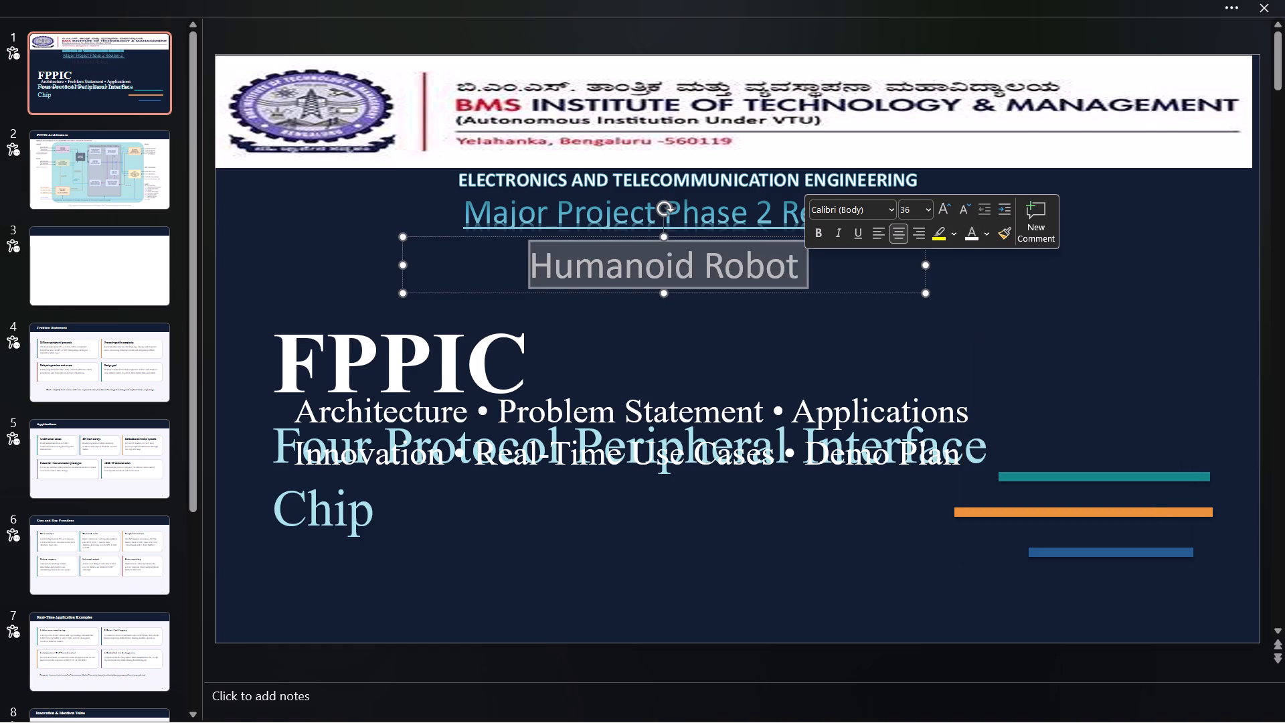
click(839, 387)
Recolour the 'Major Project Phase 2 Review-2' line white on the title slide.
click(767, 224)
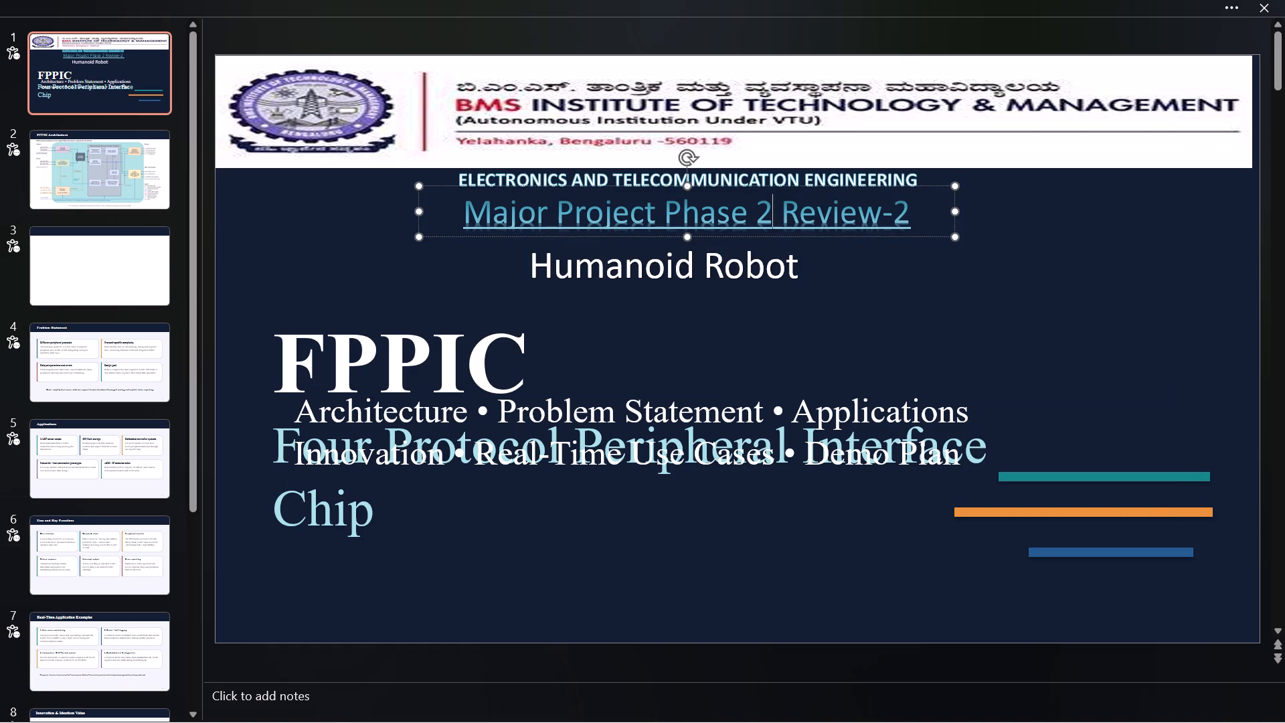
drag(462, 216, 875, 218)
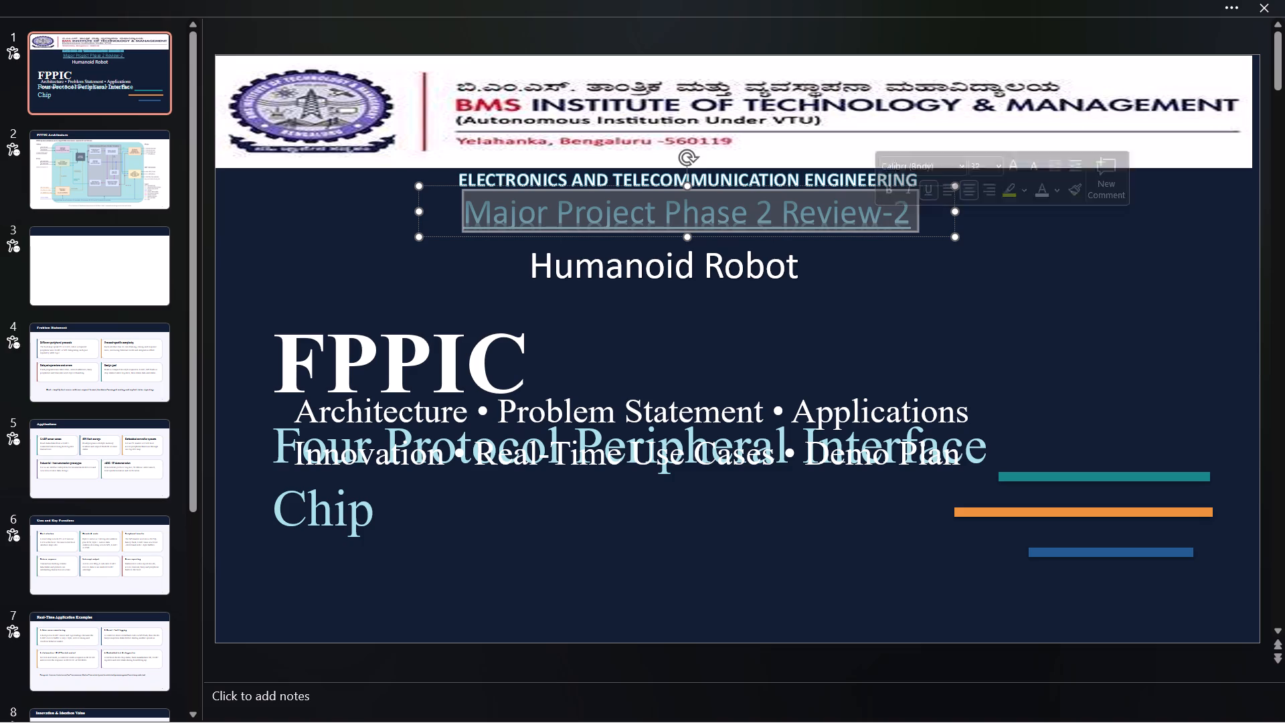
right_click(848, 218)
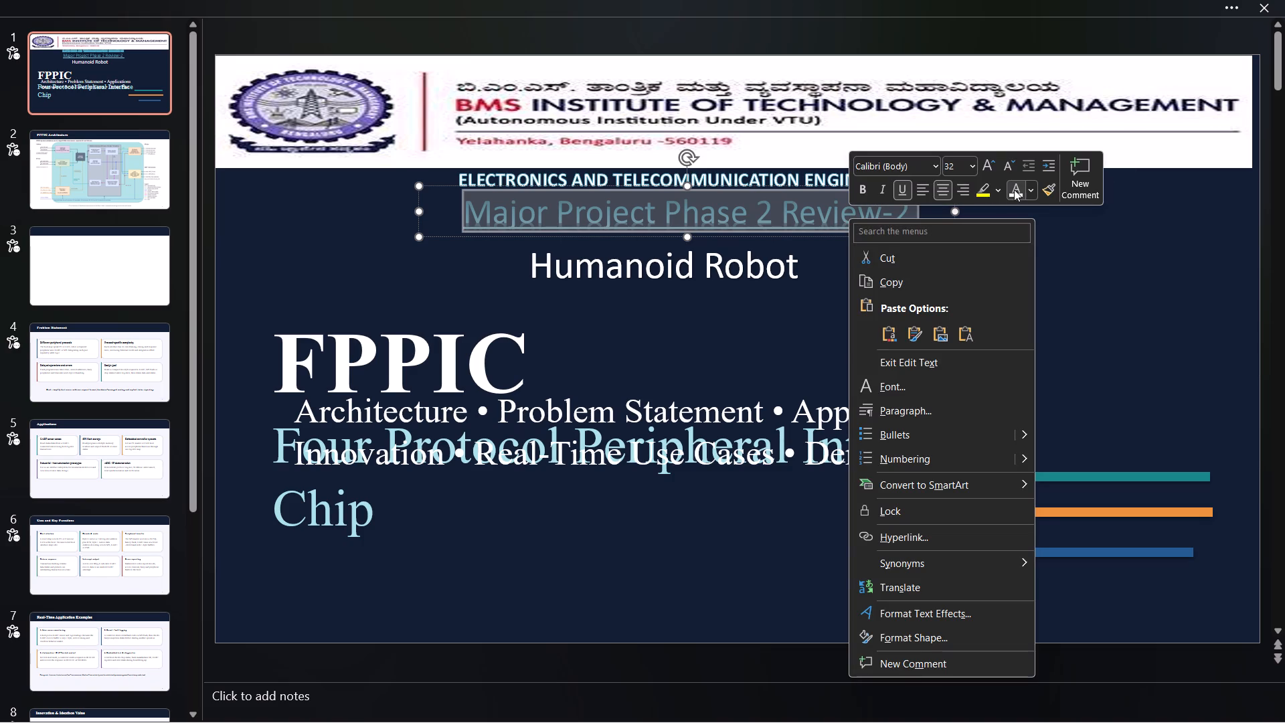
click(1014, 189)
click(1035, 272)
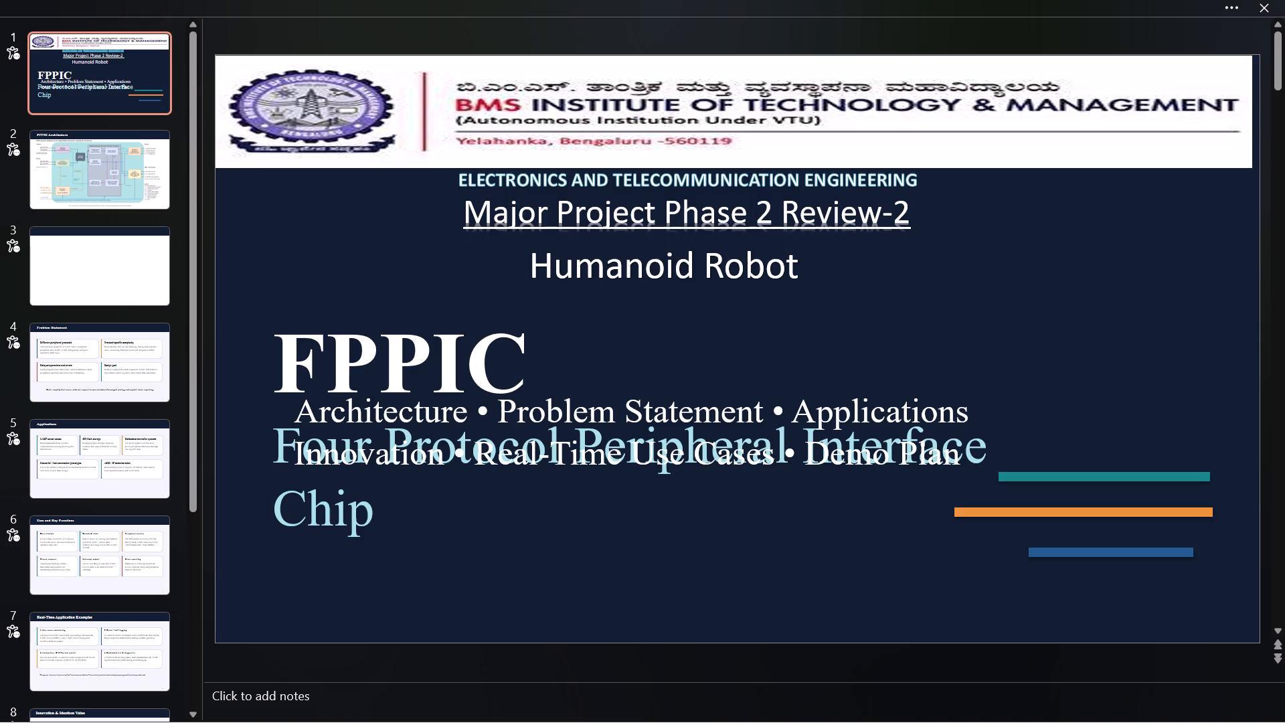
Widen the 'Humanoid Robot' text box so its right edge aligns with the review line's box above.
click(721, 271)
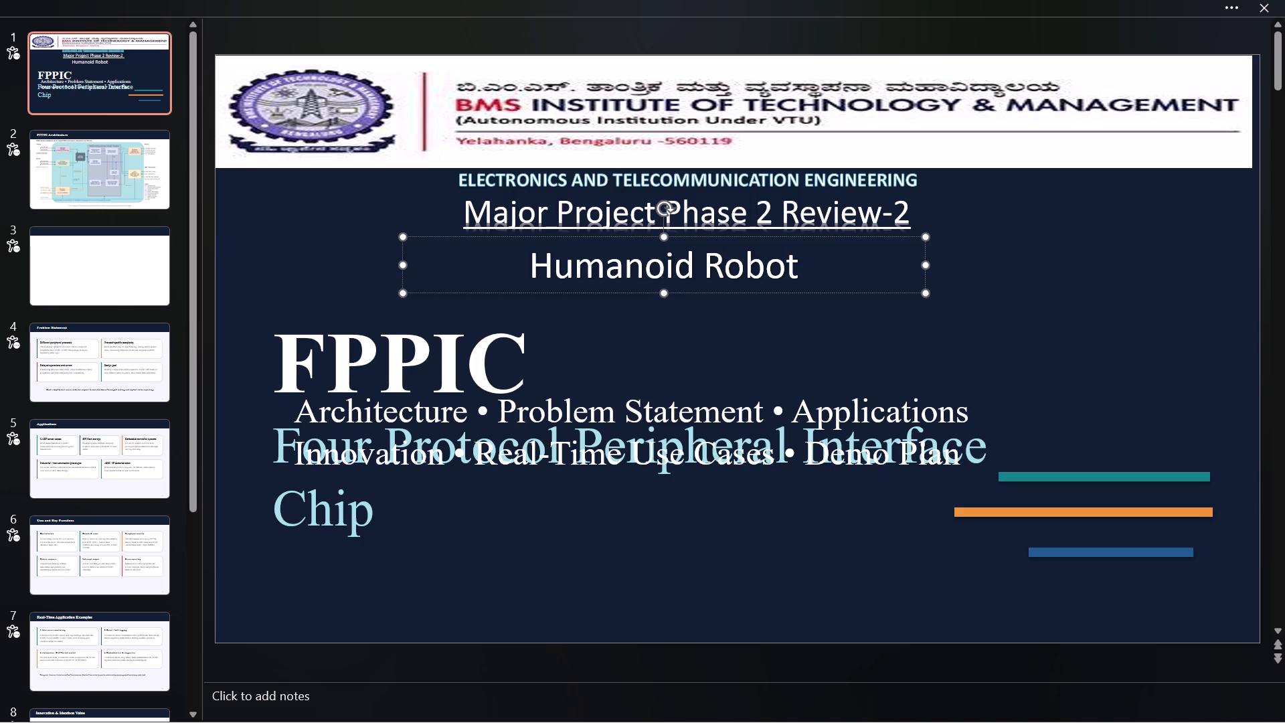
drag(924, 293, 943, 295)
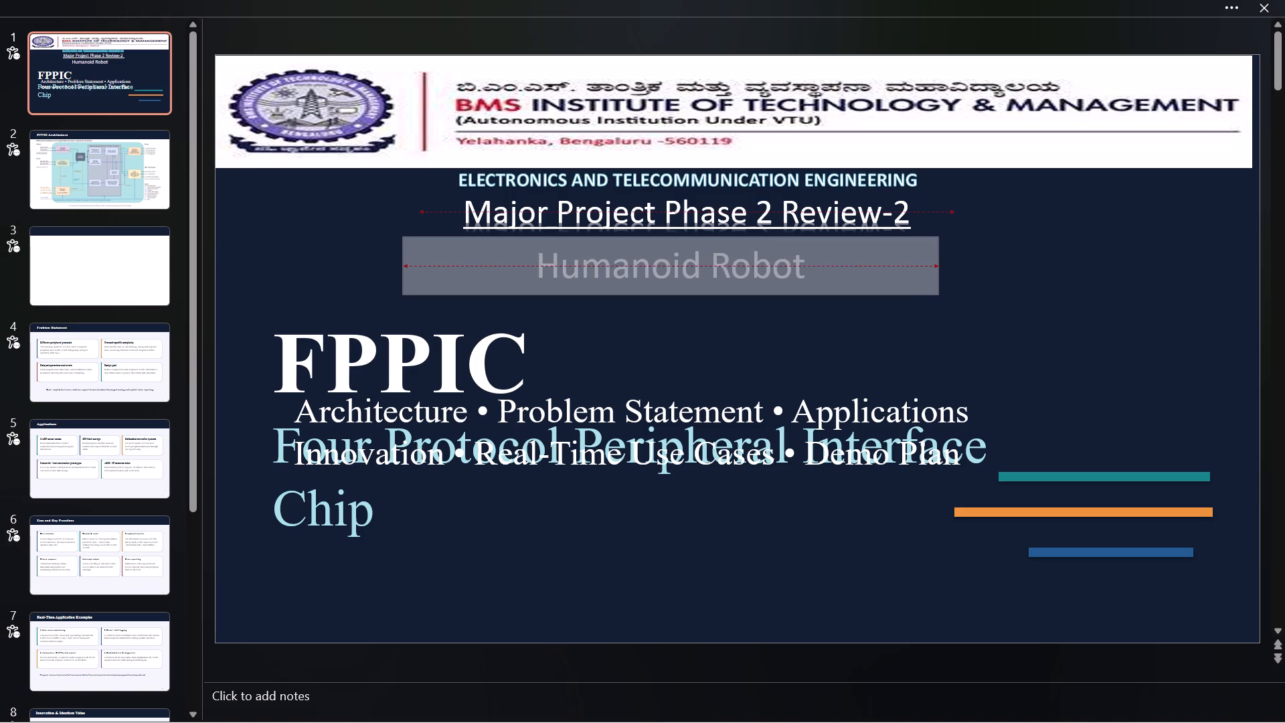
drag(943, 295, 958, 295)
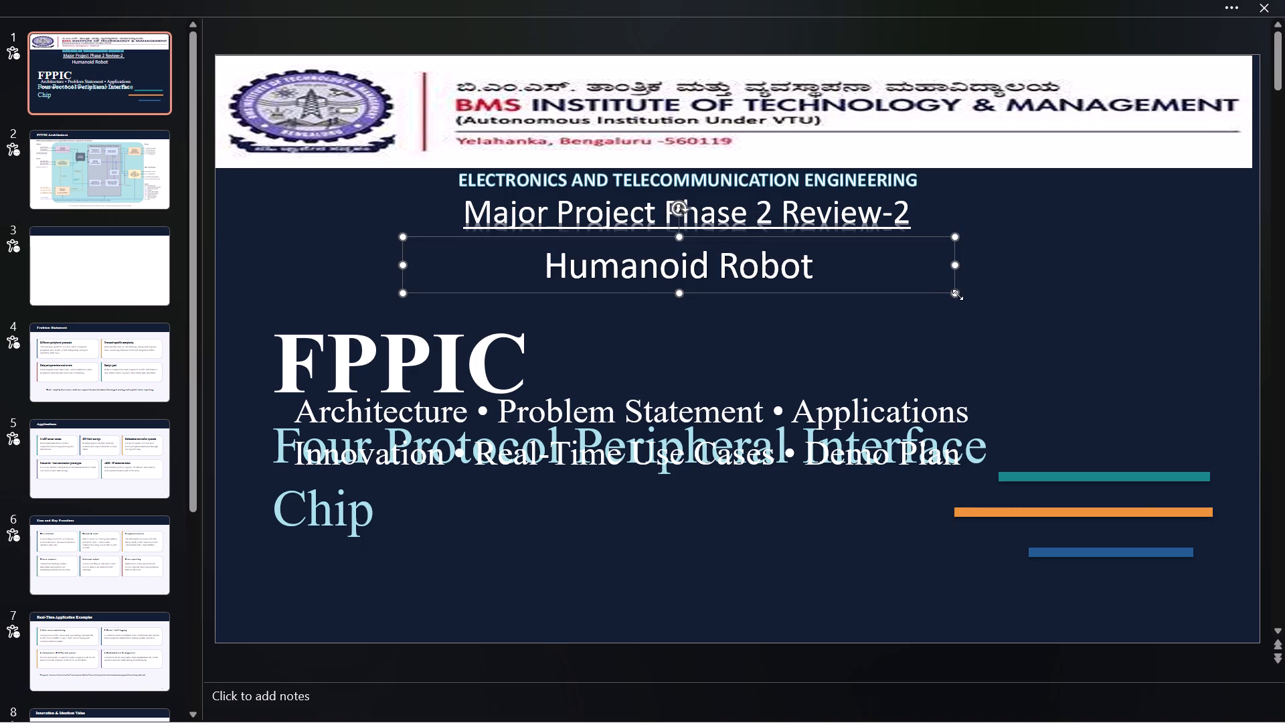
click(999, 264)
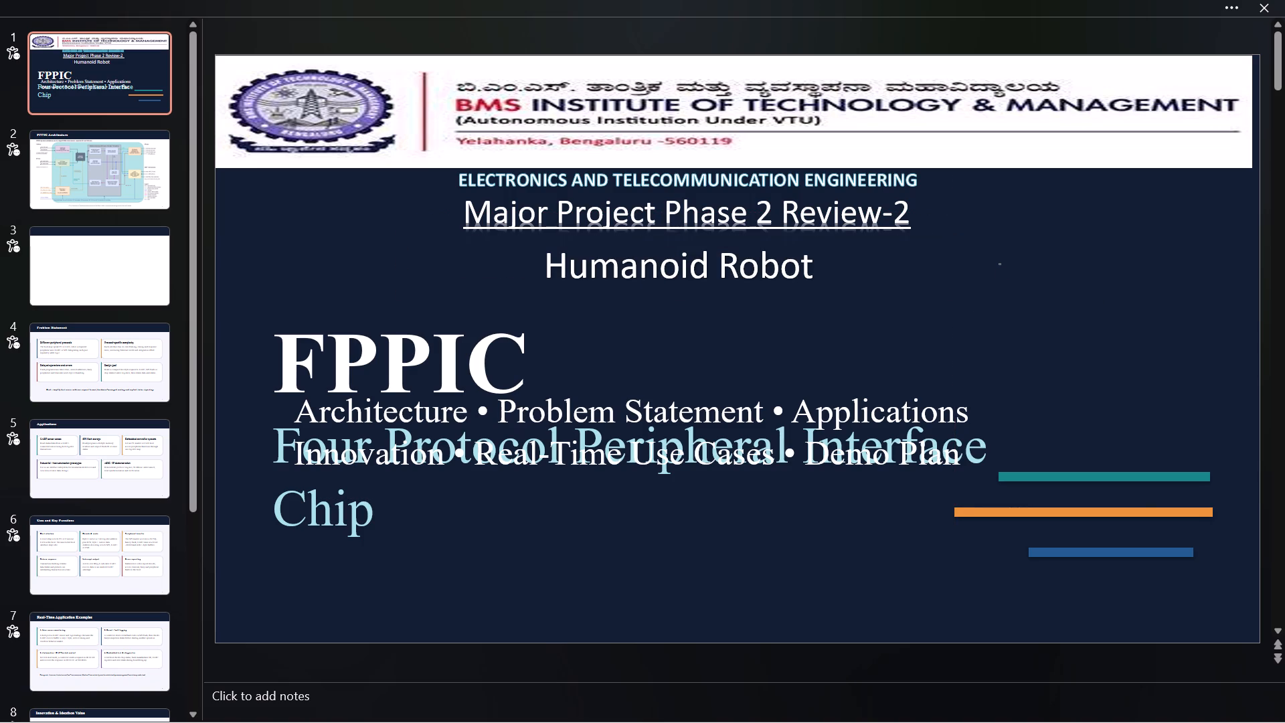
Clear the 'FPPIC' and 'Four Protocol Peripheral Interface Chip' text and move its empty box to the slide's bottom edge.
click(453, 382)
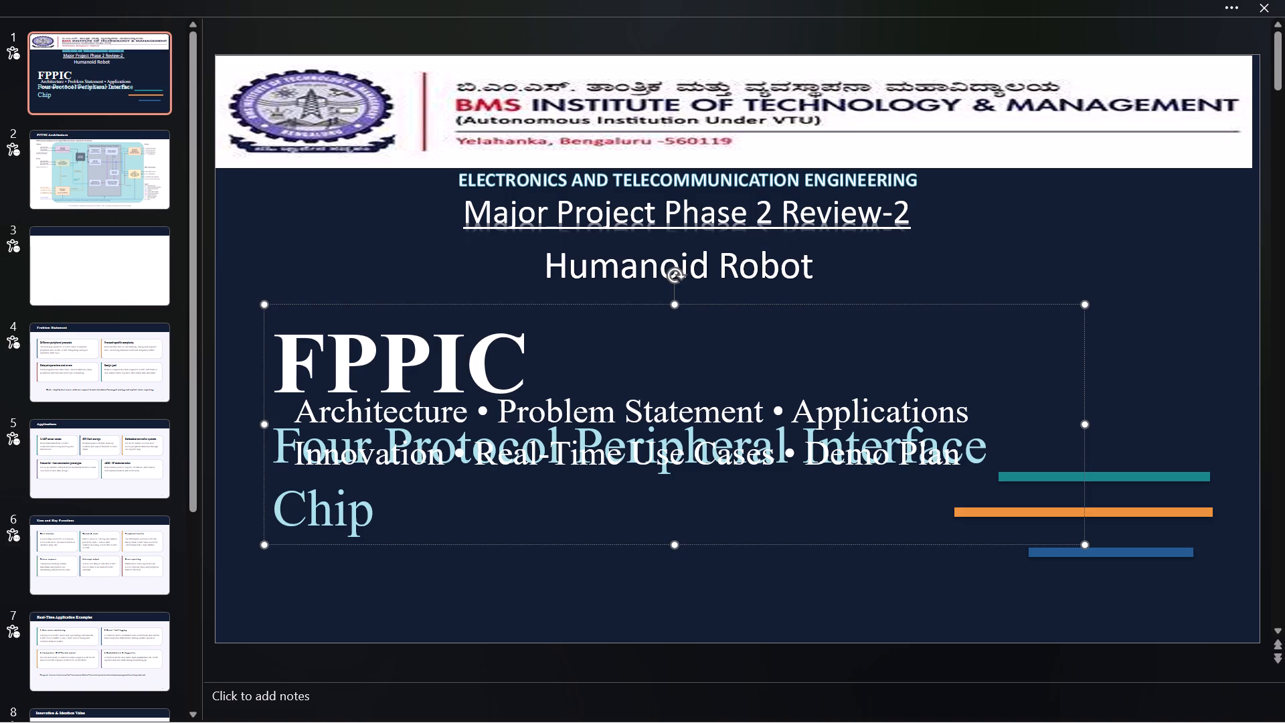
key(BackSpace)
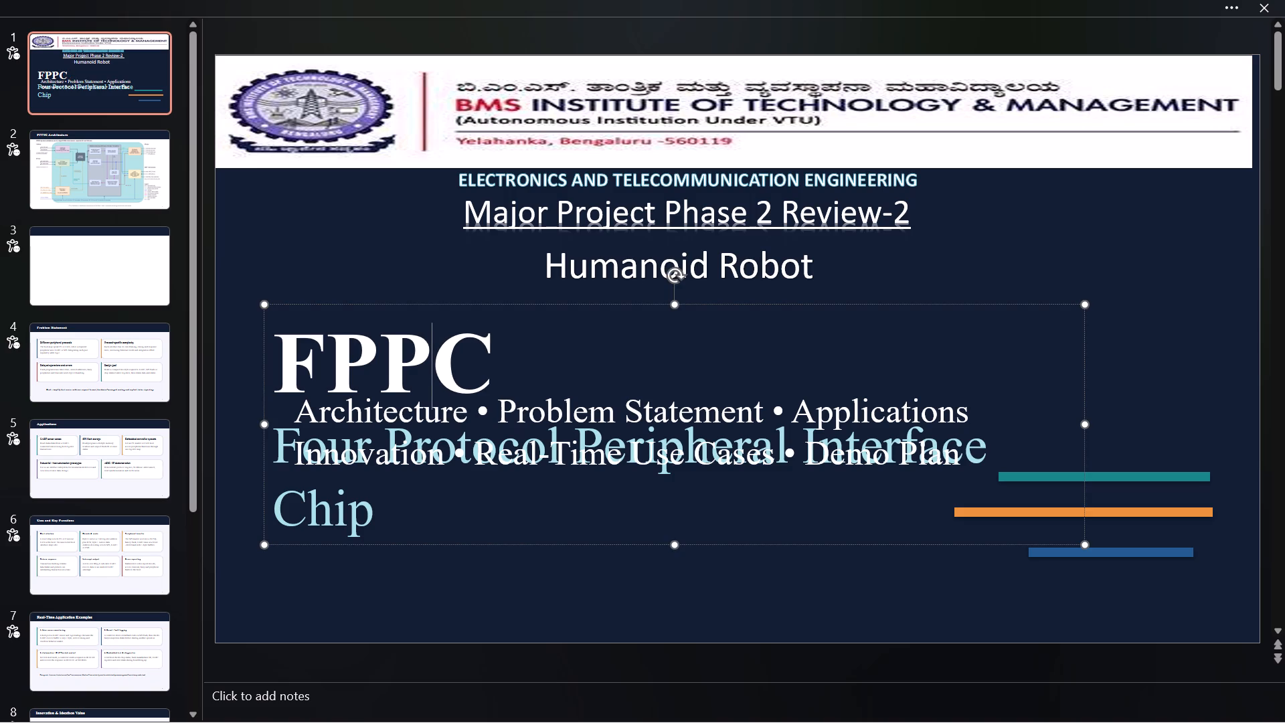
key(ctrl+a)
key(BackSpace)
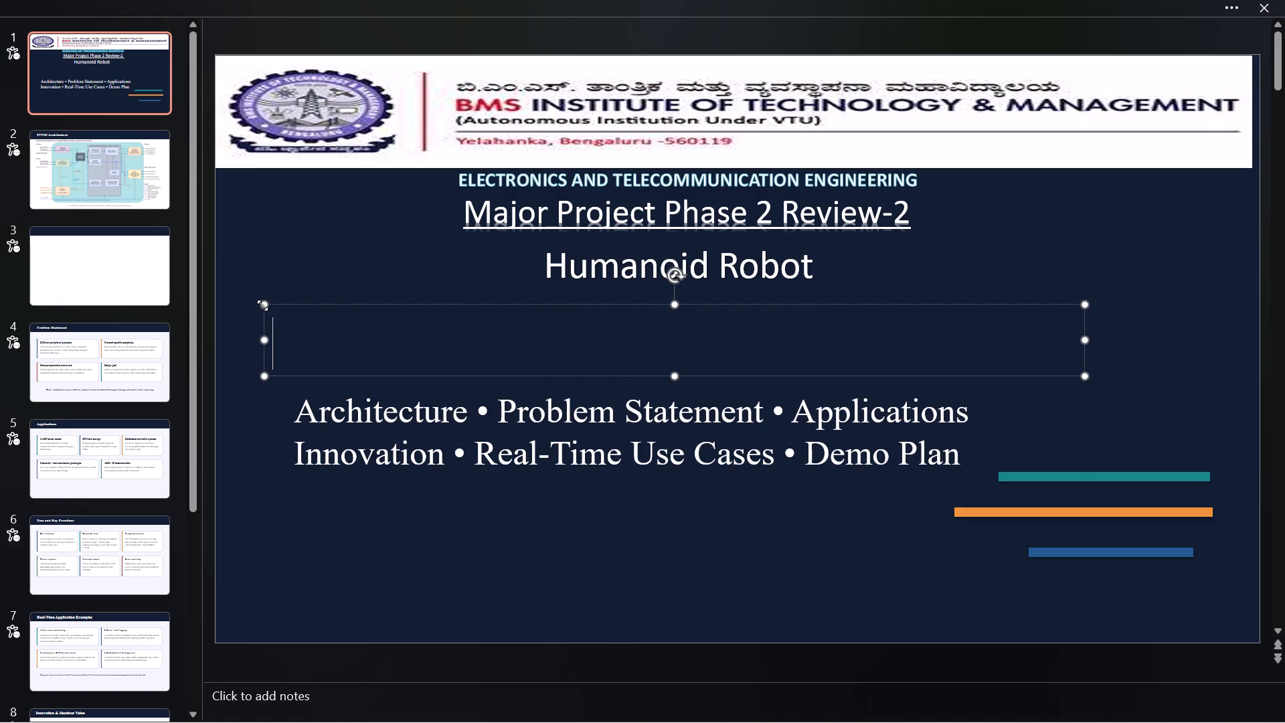
drag(445, 335, 493, 455)
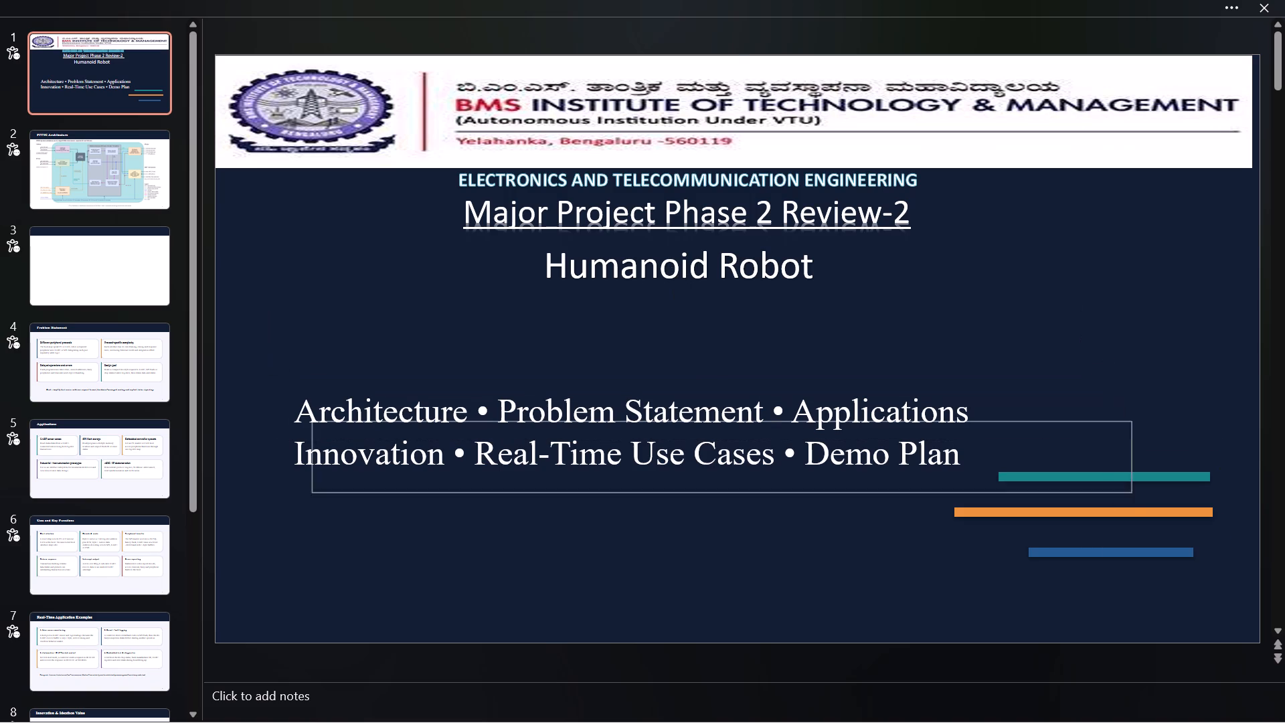
drag(493, 455, 464, 579)
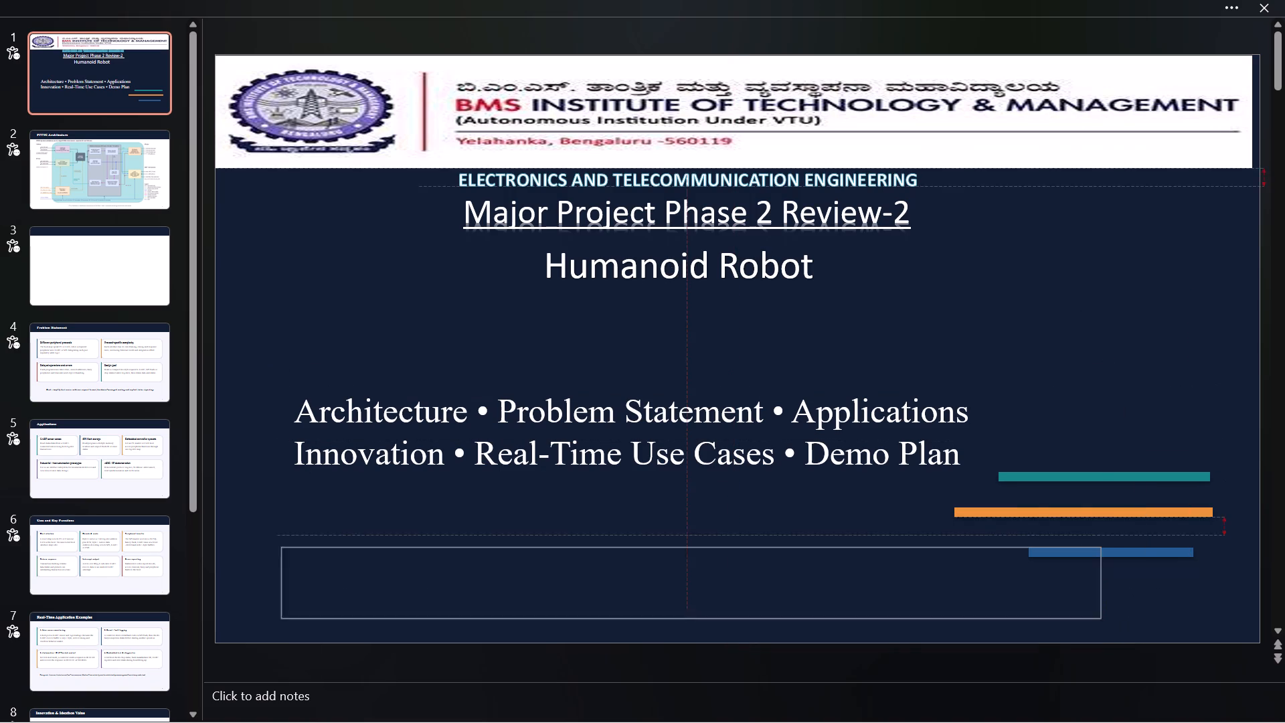
drag(464, 579, 474, 603)
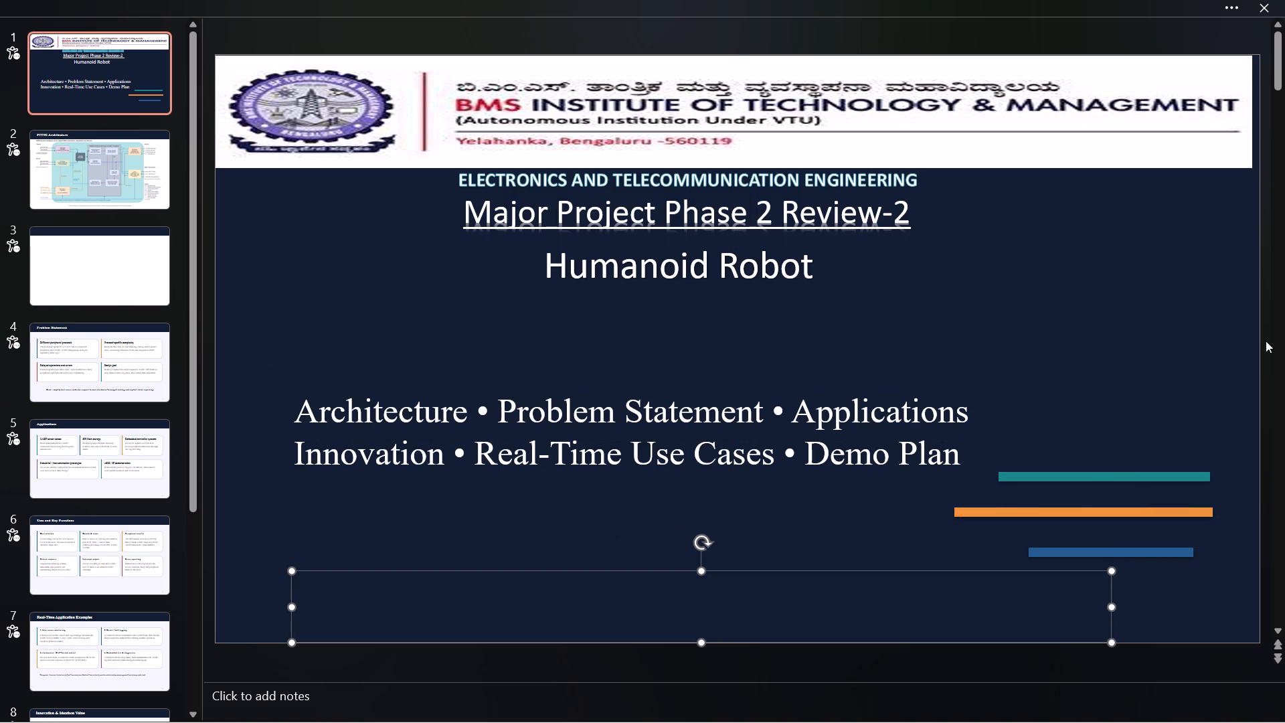
click(1102, 339)
Clear the two-line topic text starting with 'Architecture', then widen its empty box and place it in the slide's lower area.
click(738, 405)
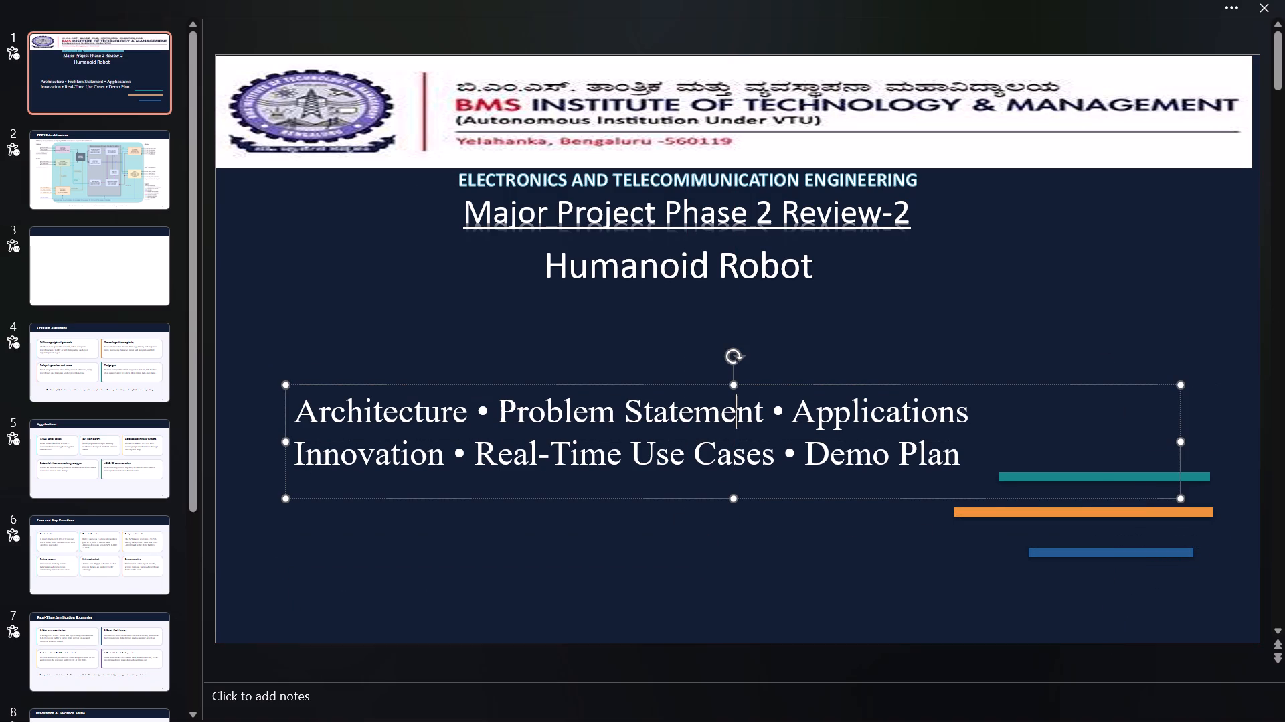
key(ctrl+a)
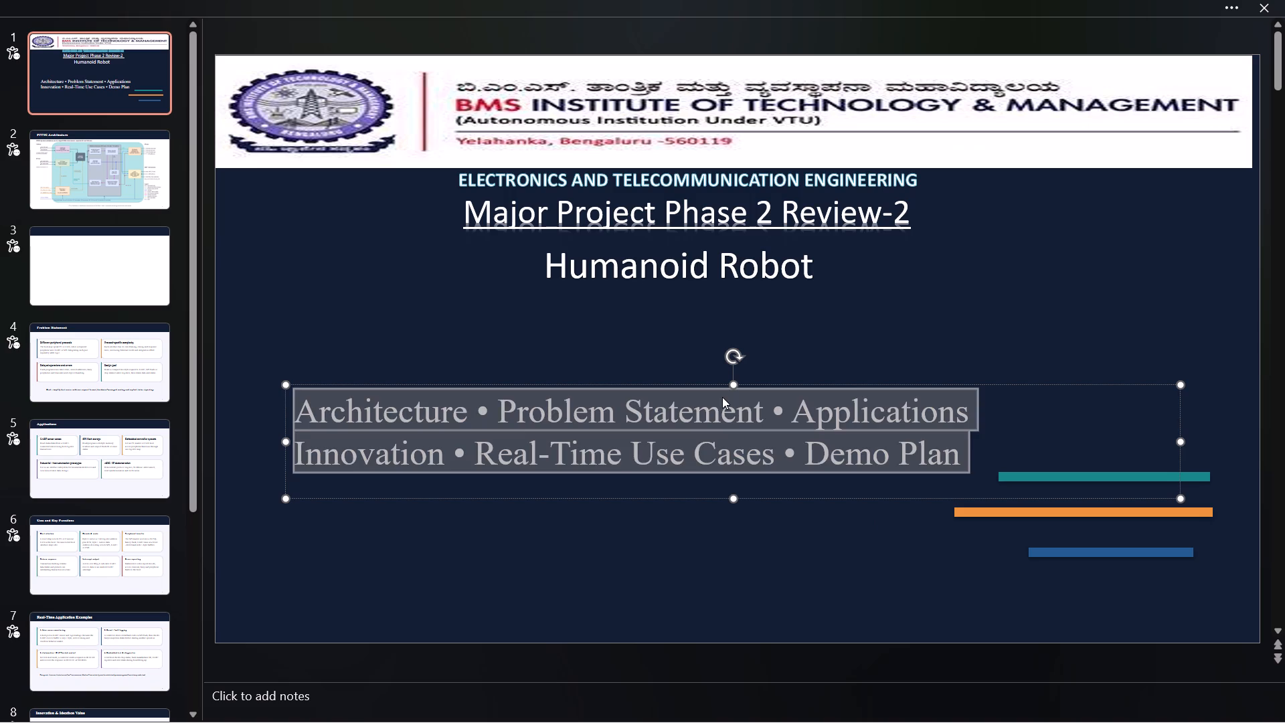
key(BackSpace)
drag(292, 415, 462, 700)
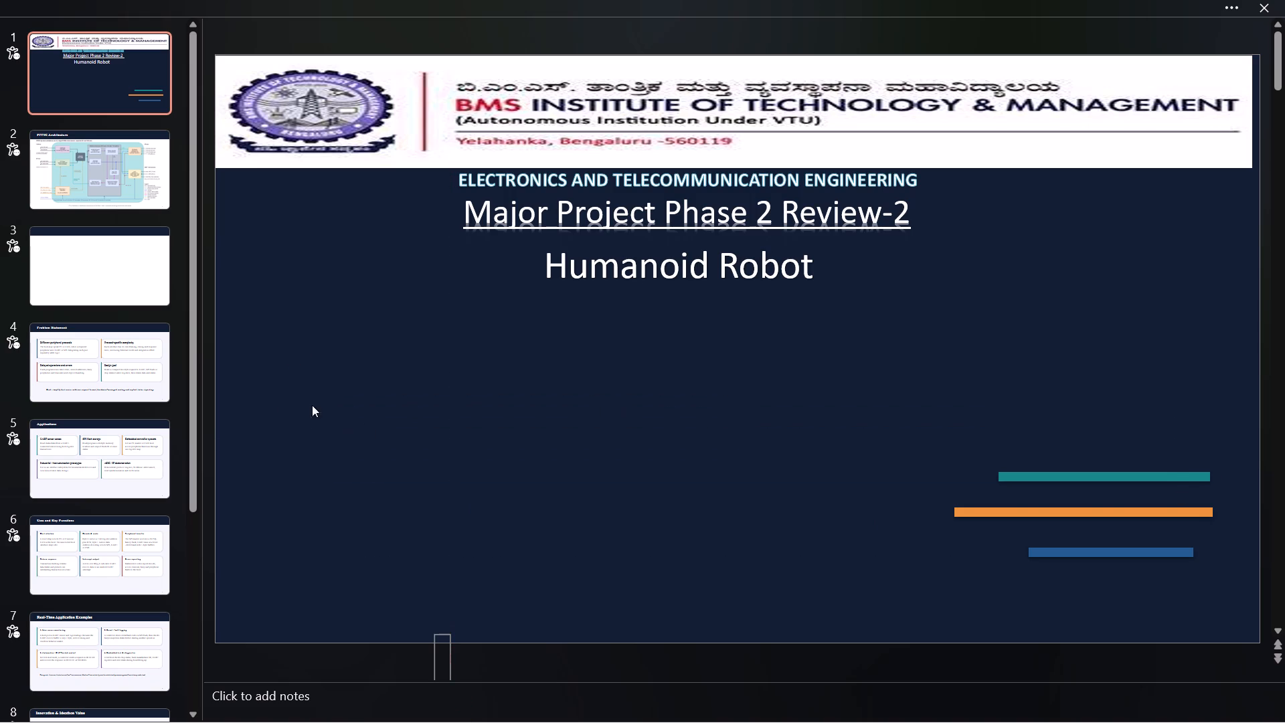
drag(288, 401, 412, 633)
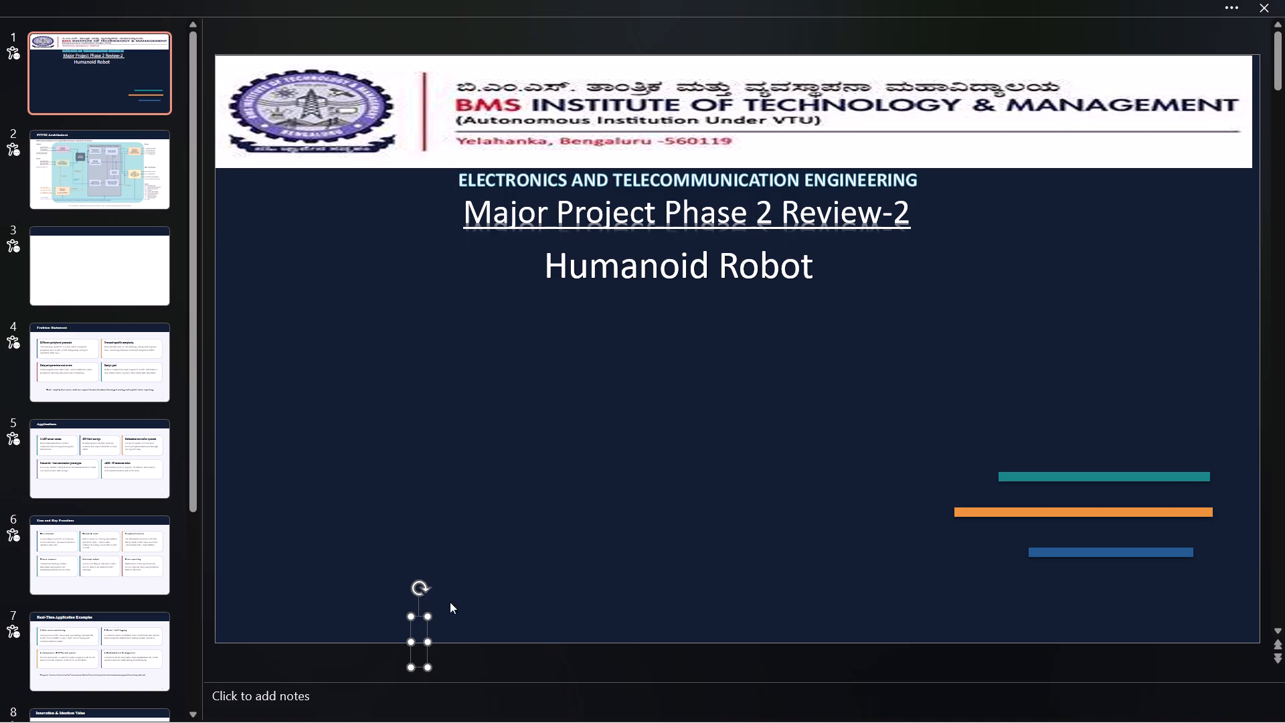
drag(414, 640, 641, 572)
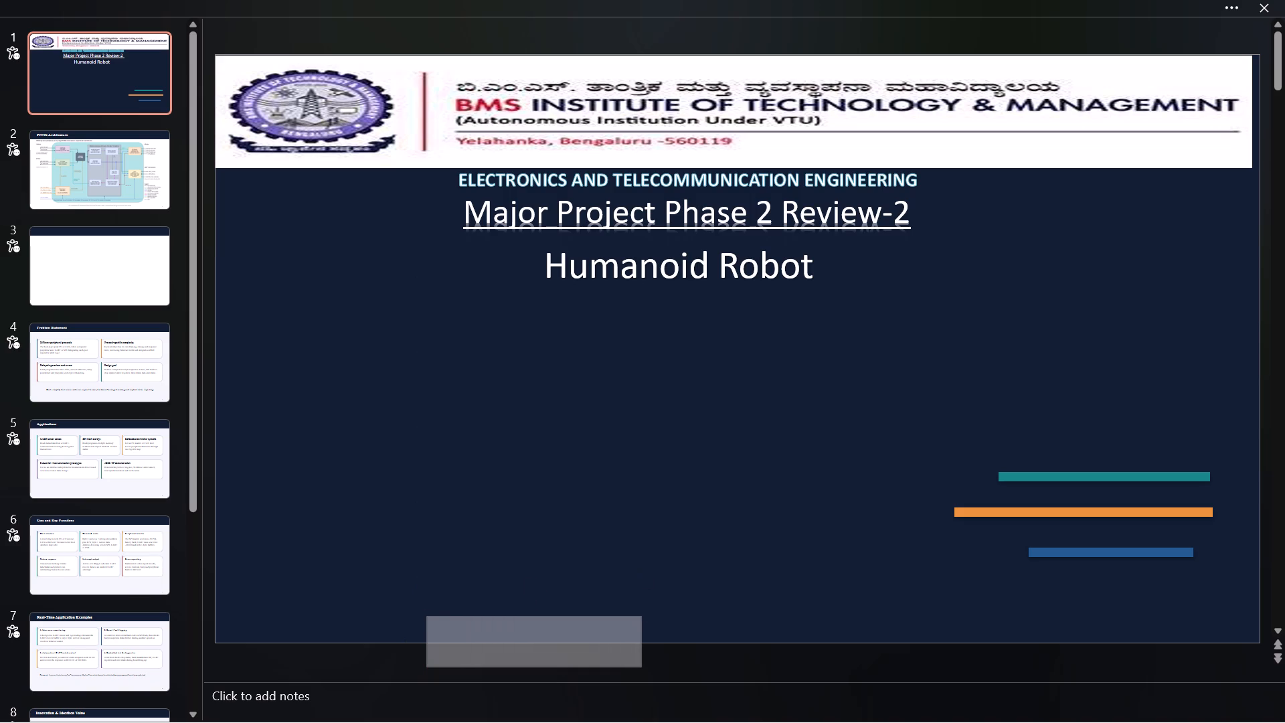
drag(533, 637, 527, 569)
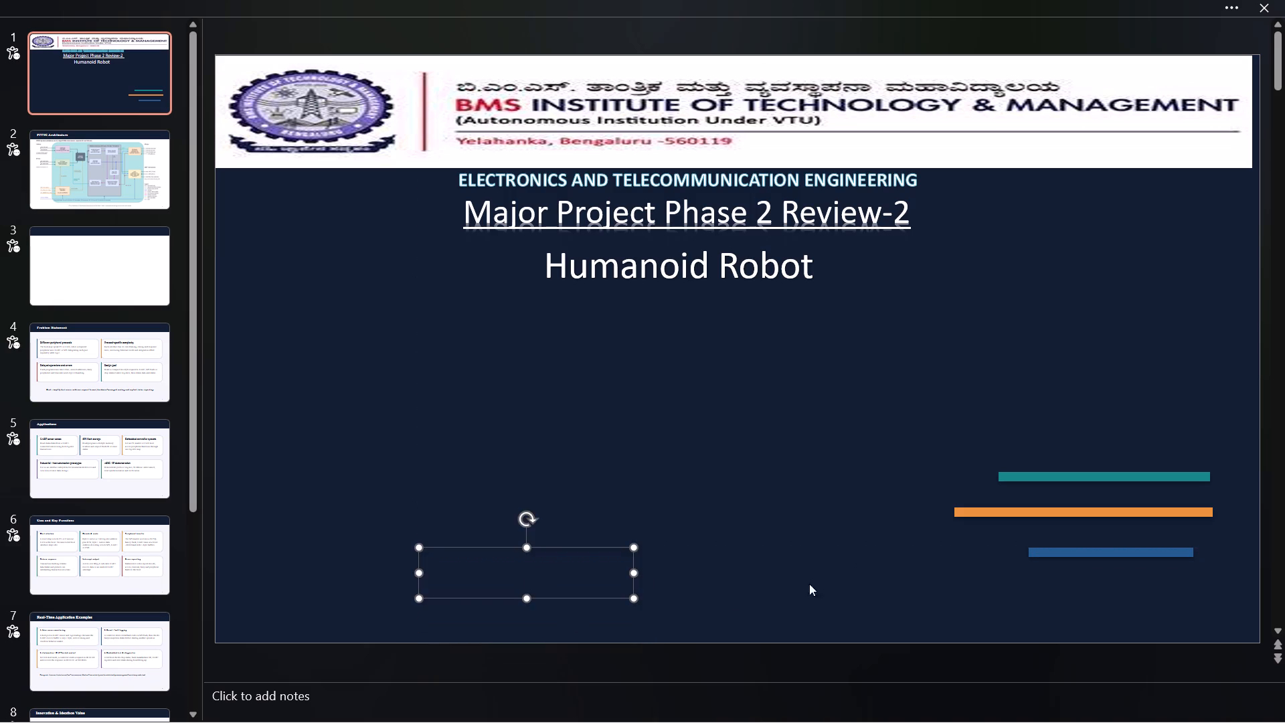
click(903, 412)
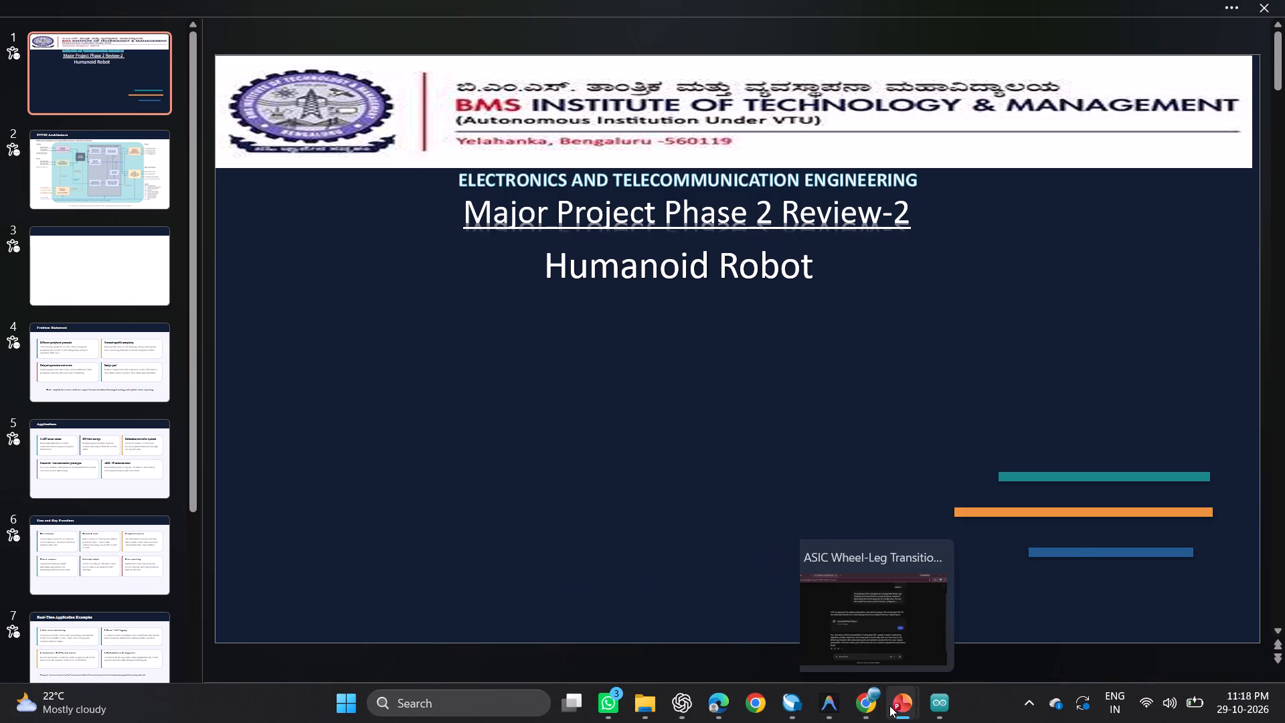
Copy the team member list with roll numbers from the REVIEW 2.pptx title slide and return to the FPPIC title slide.
click(1025, 621)
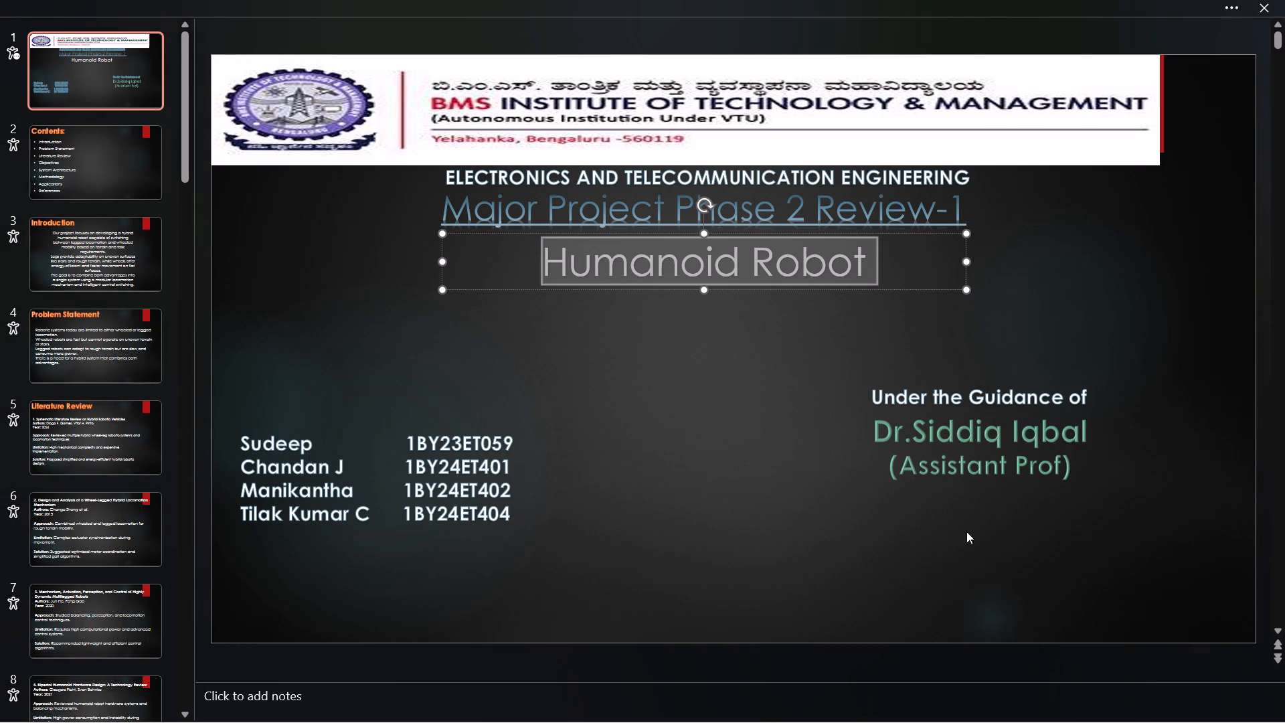
click(316, 472)
key(ctrl+a)
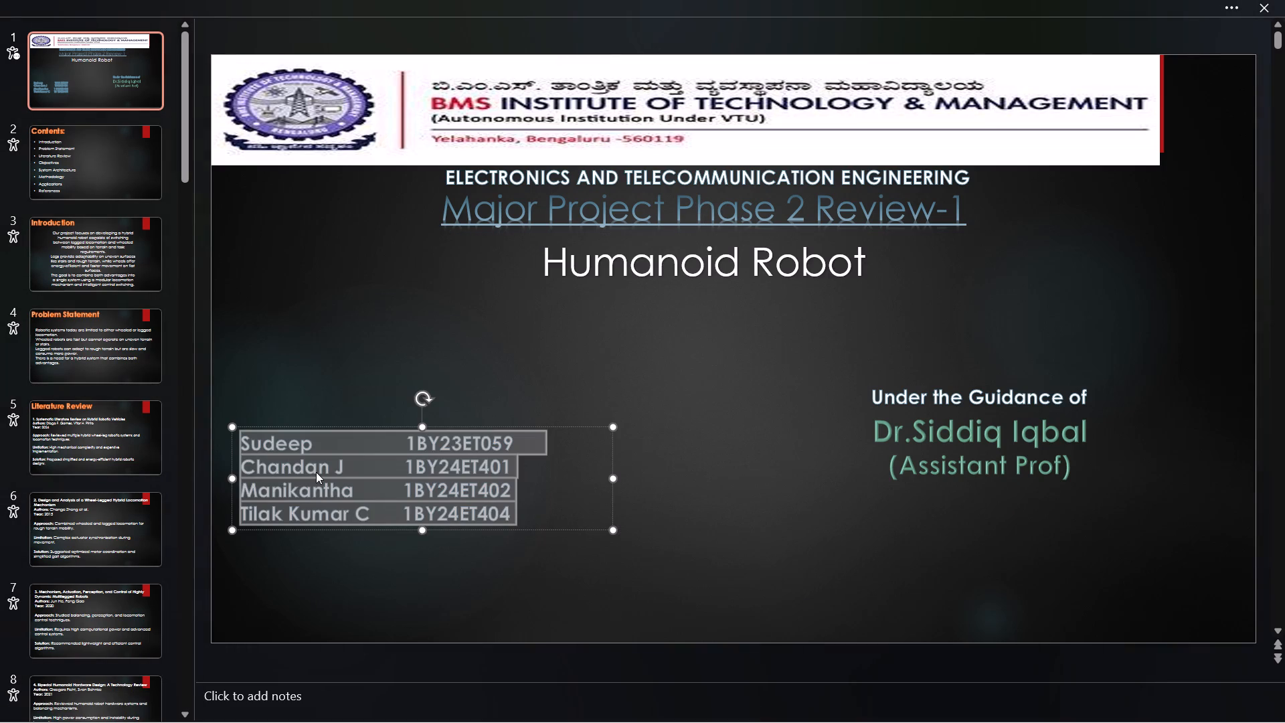
key(ctrl+c)
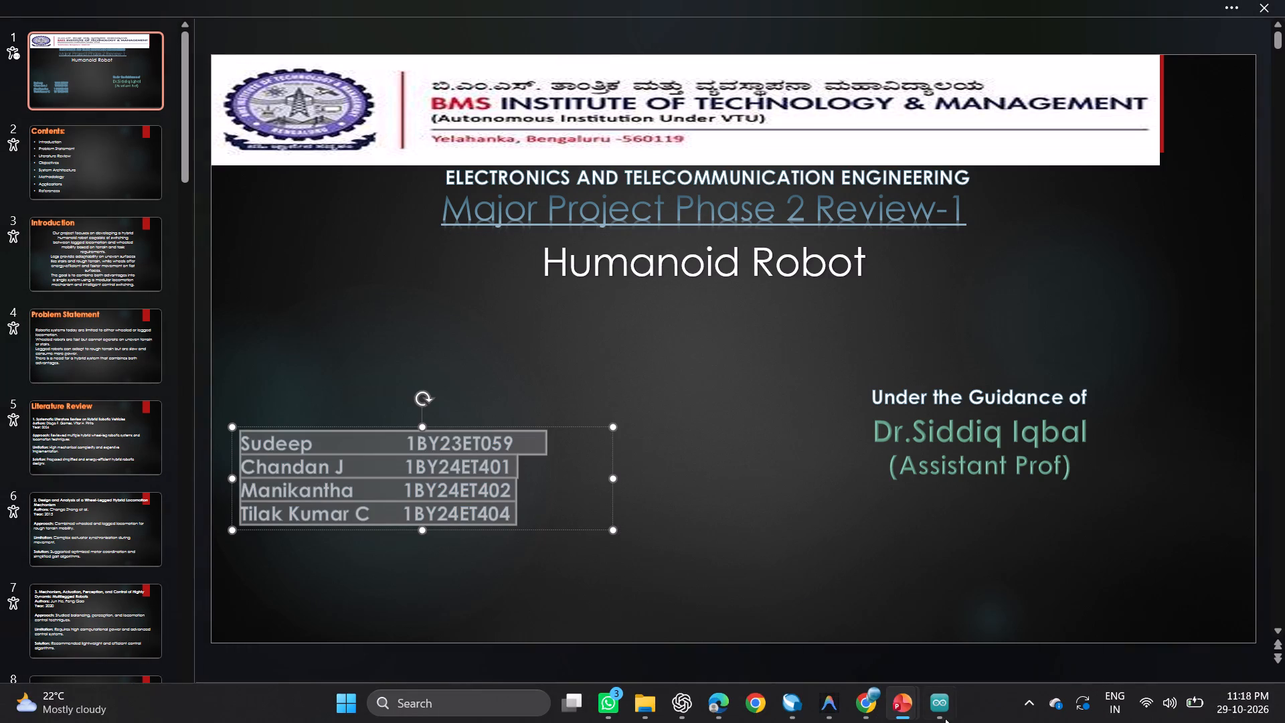
click(843, 645)
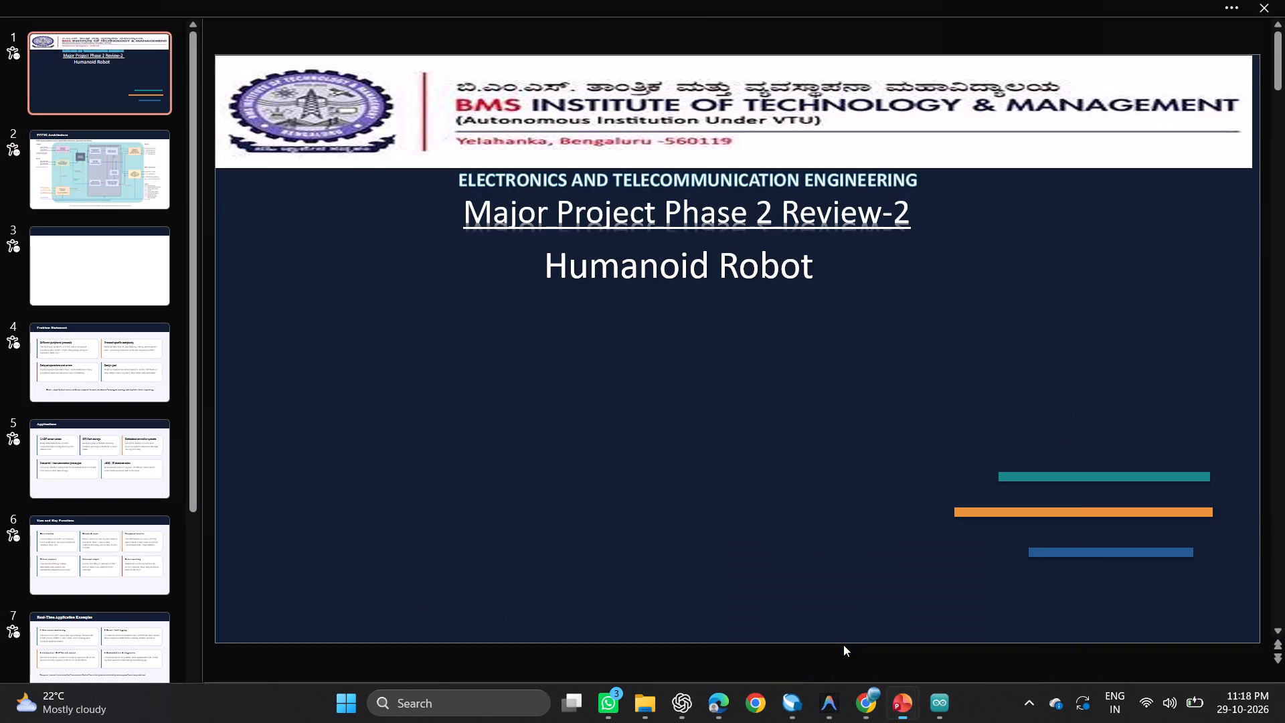
Paste the copied team member list onto the title slide and place it in the slide's lower-left area.
click(404, 424)
key(ctrl+v)
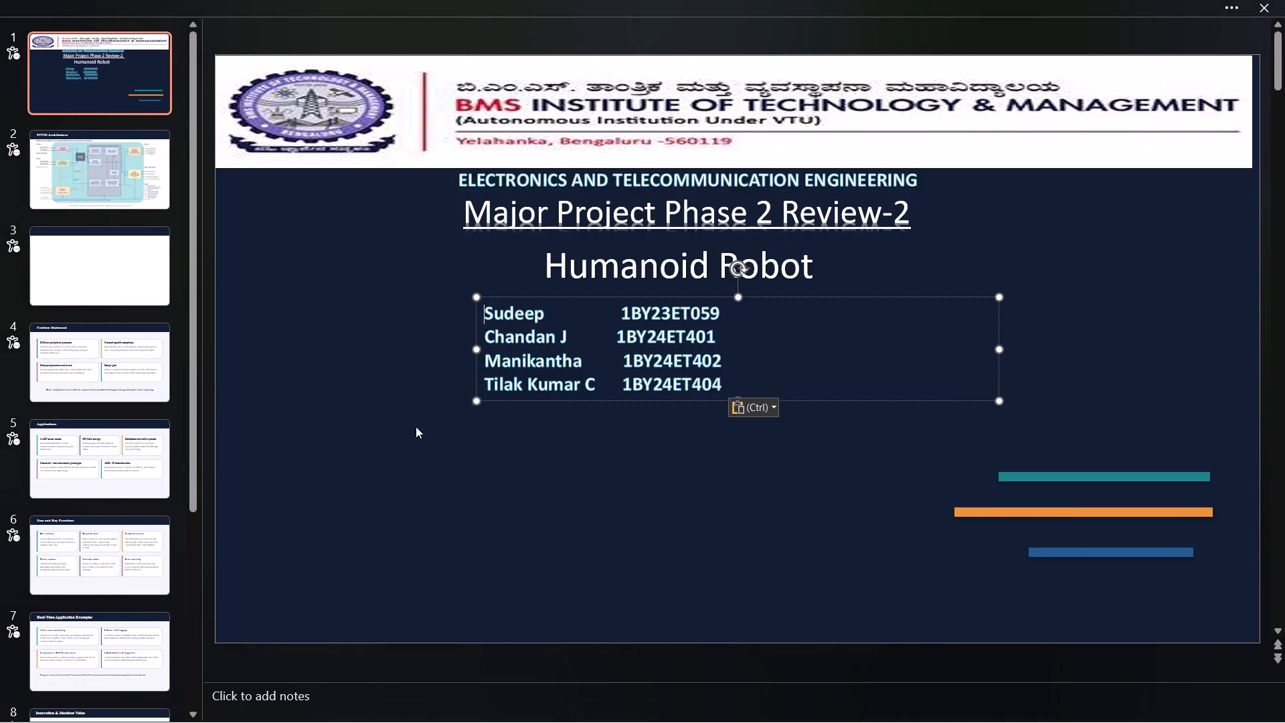
drag(761, 359, 543, 460)
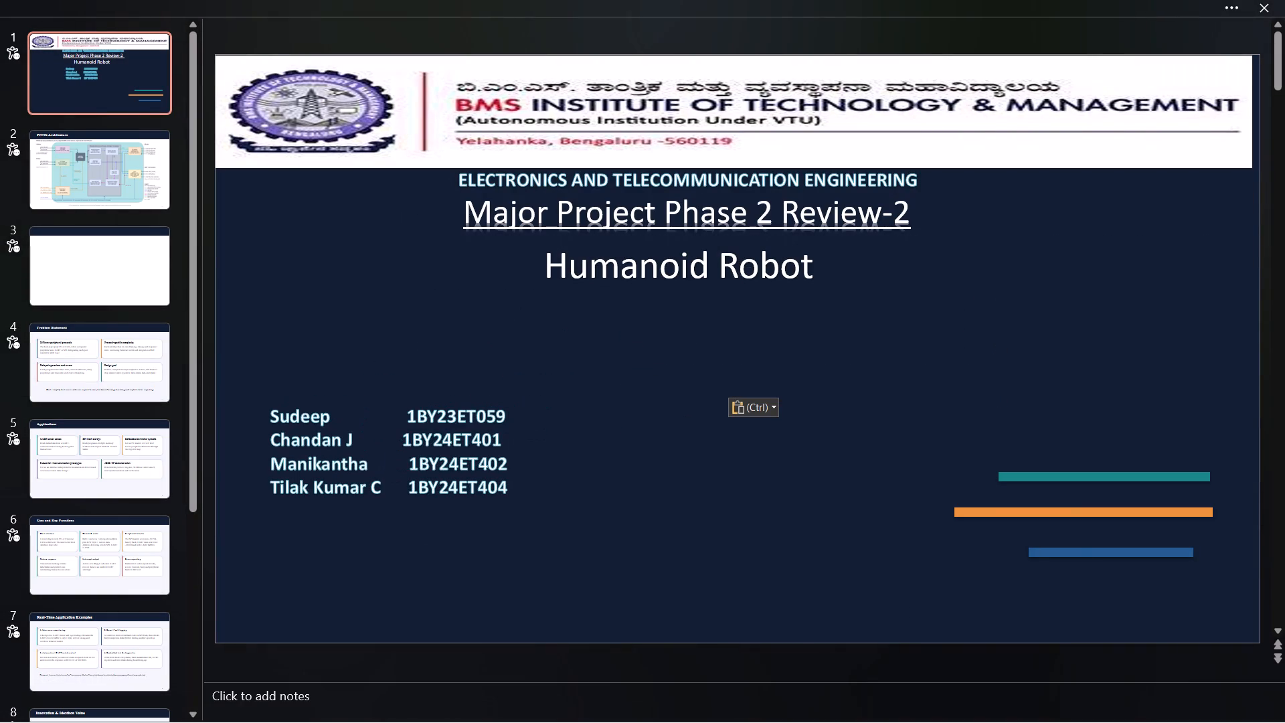
drag(543, 460, 540, 526)
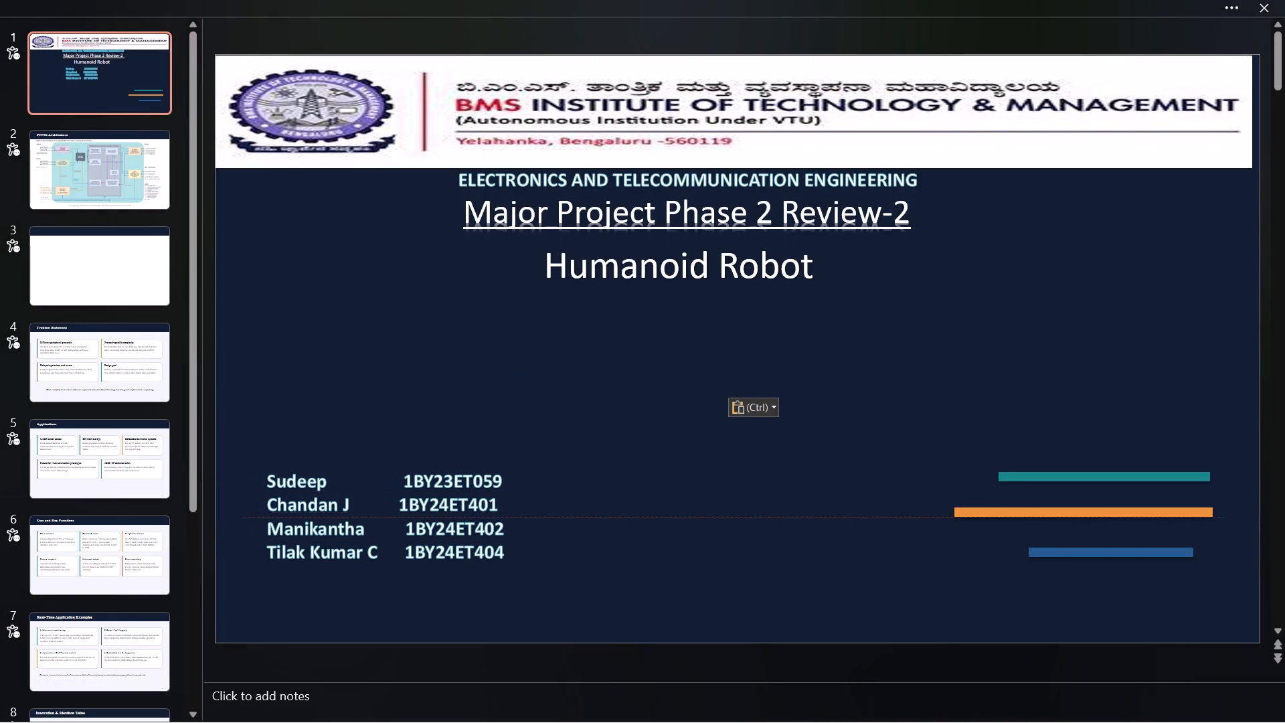
drag(540, 526, 533, 500)
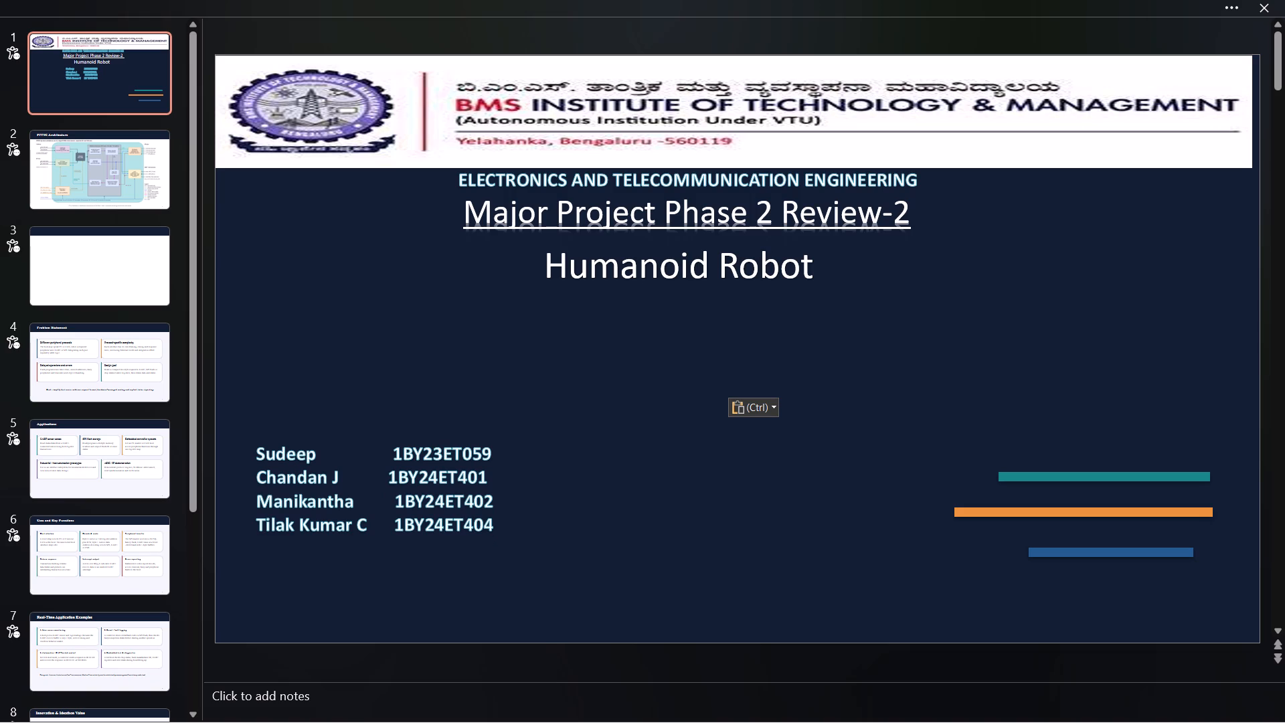
drag(533, 500, 533, 505)
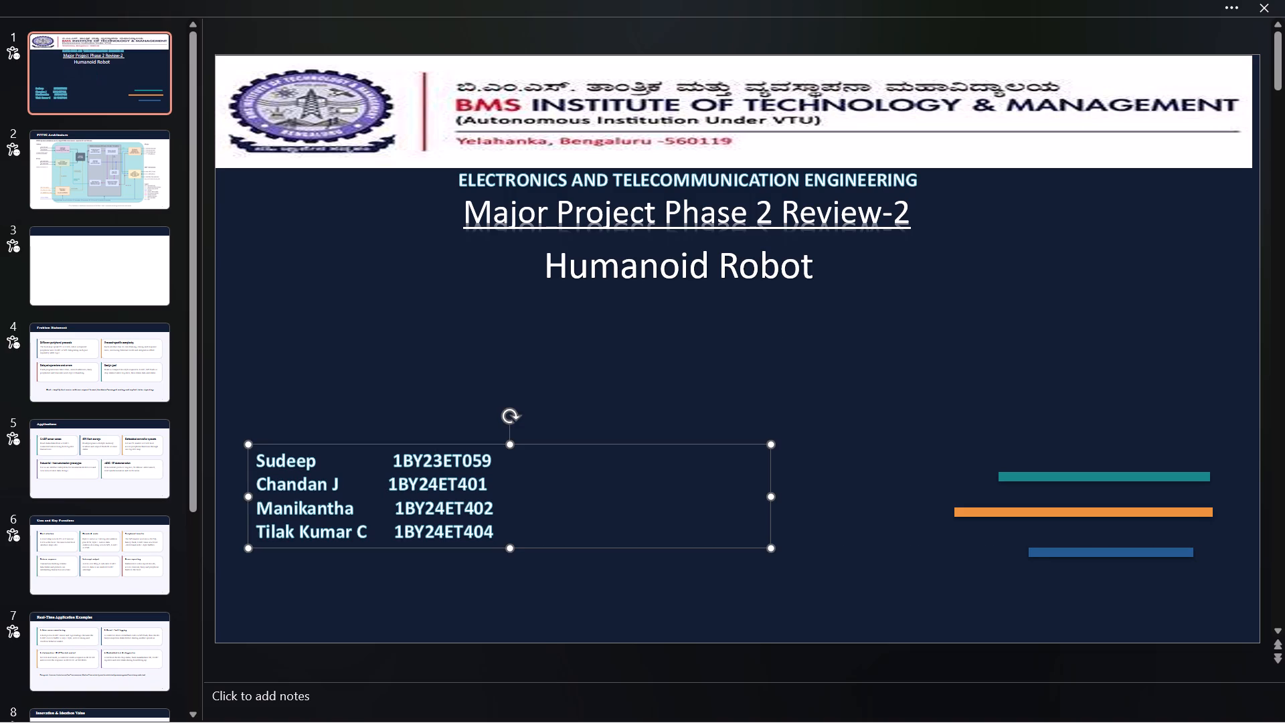
Move the 'Humanoid Robot' text box down to leave a gap below the 'Major Project Phase 2 Review-2' line.
click(679, 224)
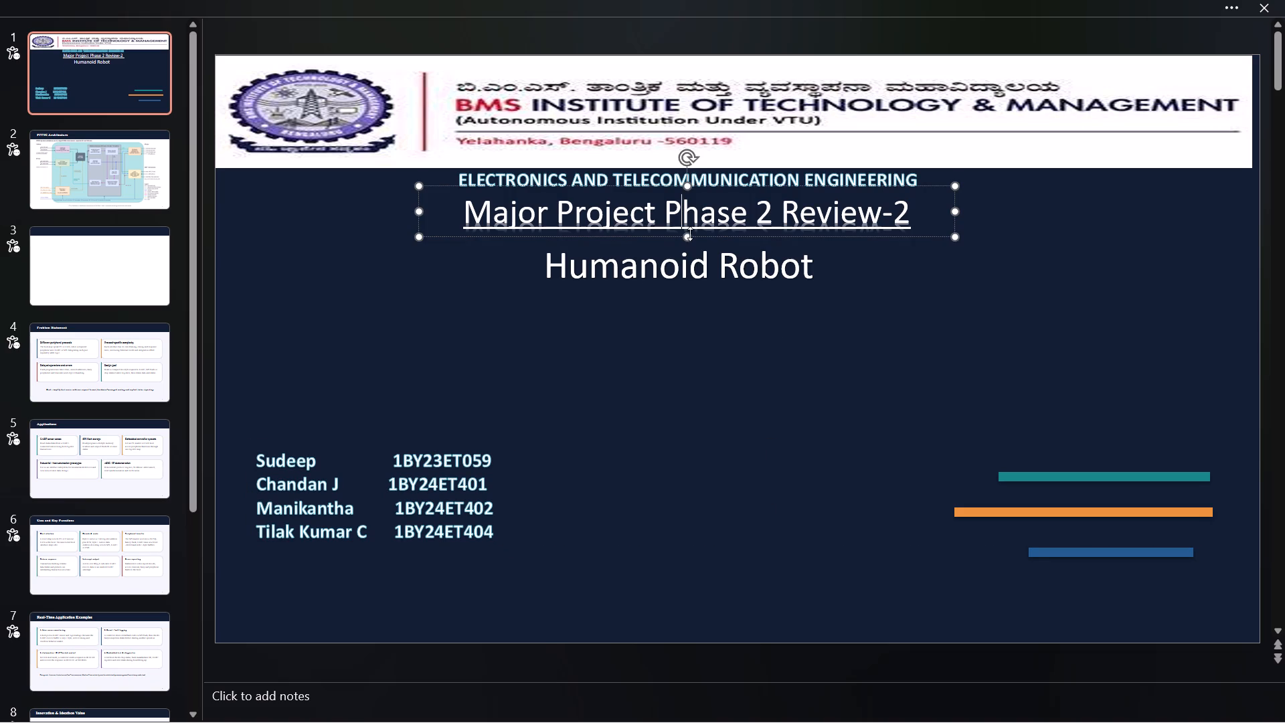
click(695, 264)
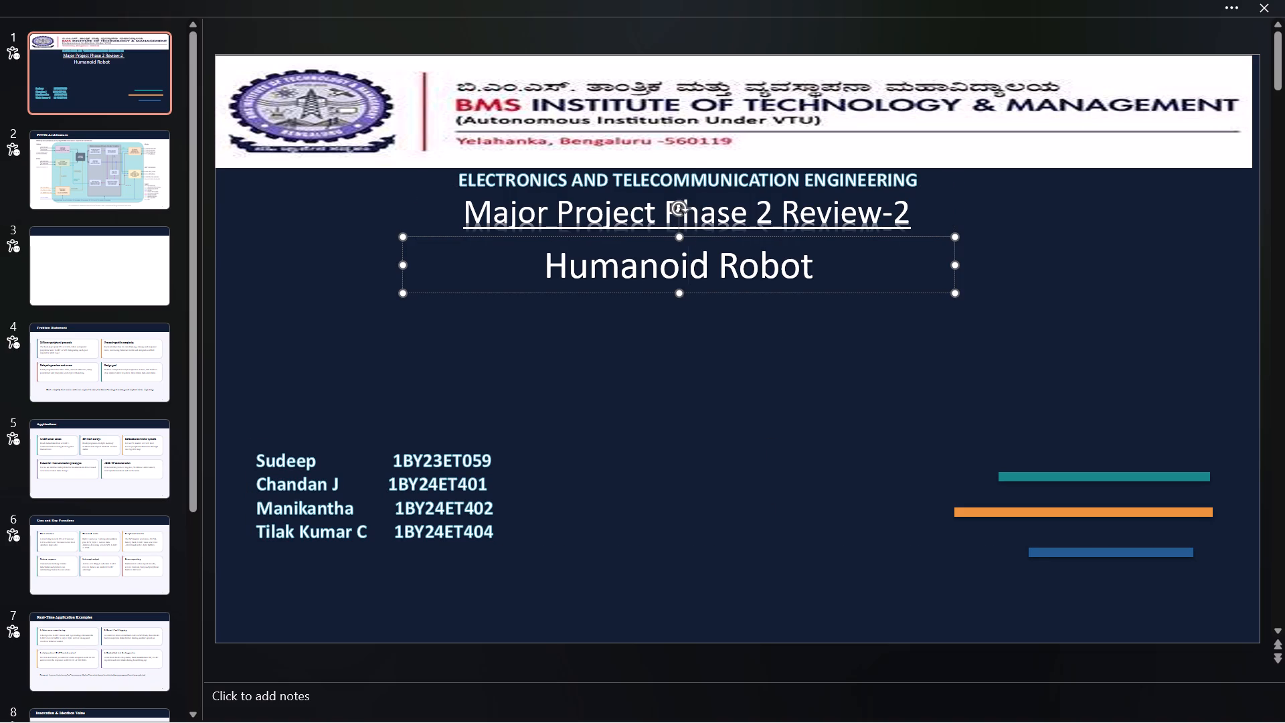
drag(705, 291, 701, 333)
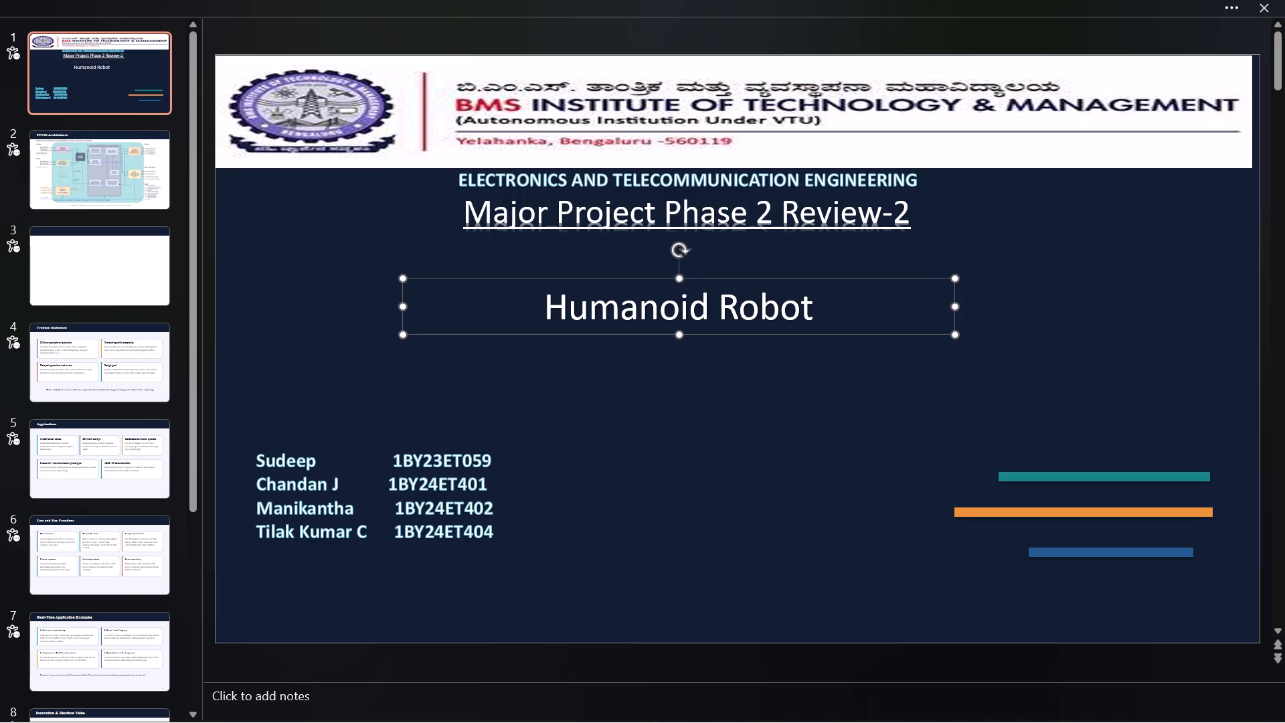
Move the 'Major Project Phase 2 Review-2' line down, clear of the department line above it.
click(677, 224)
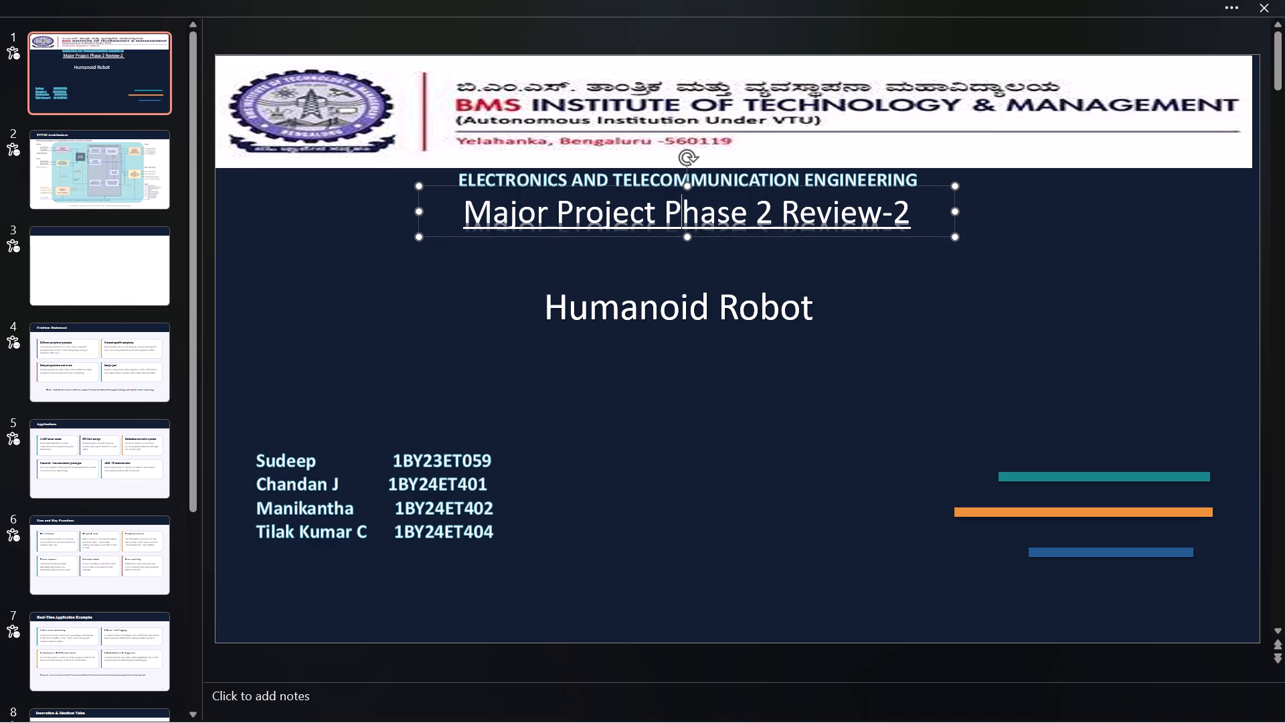
click(729, 250)
drag(727, 234, 728, 252)
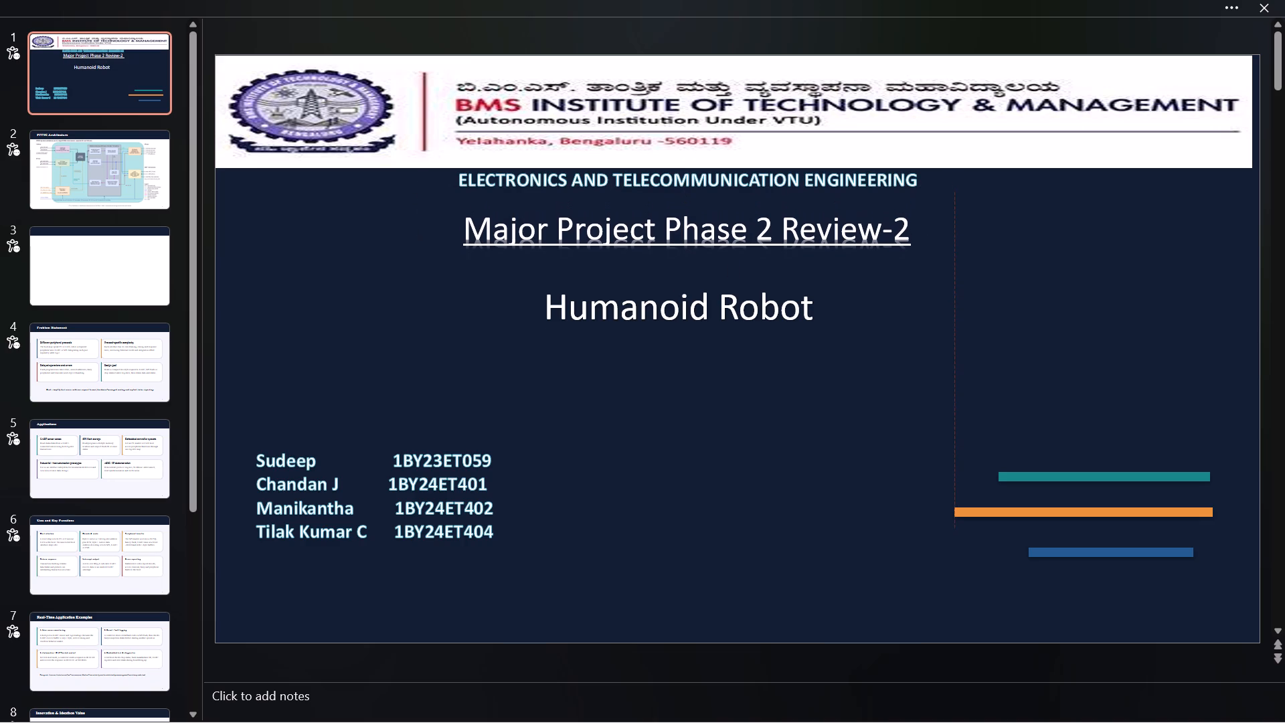
drag(728, 252, 724, 258)
Move the 'Humanoid Robot' text box farther down, keeping it horizontally aligned, to widen the gap below the review line.
click(726, 316)
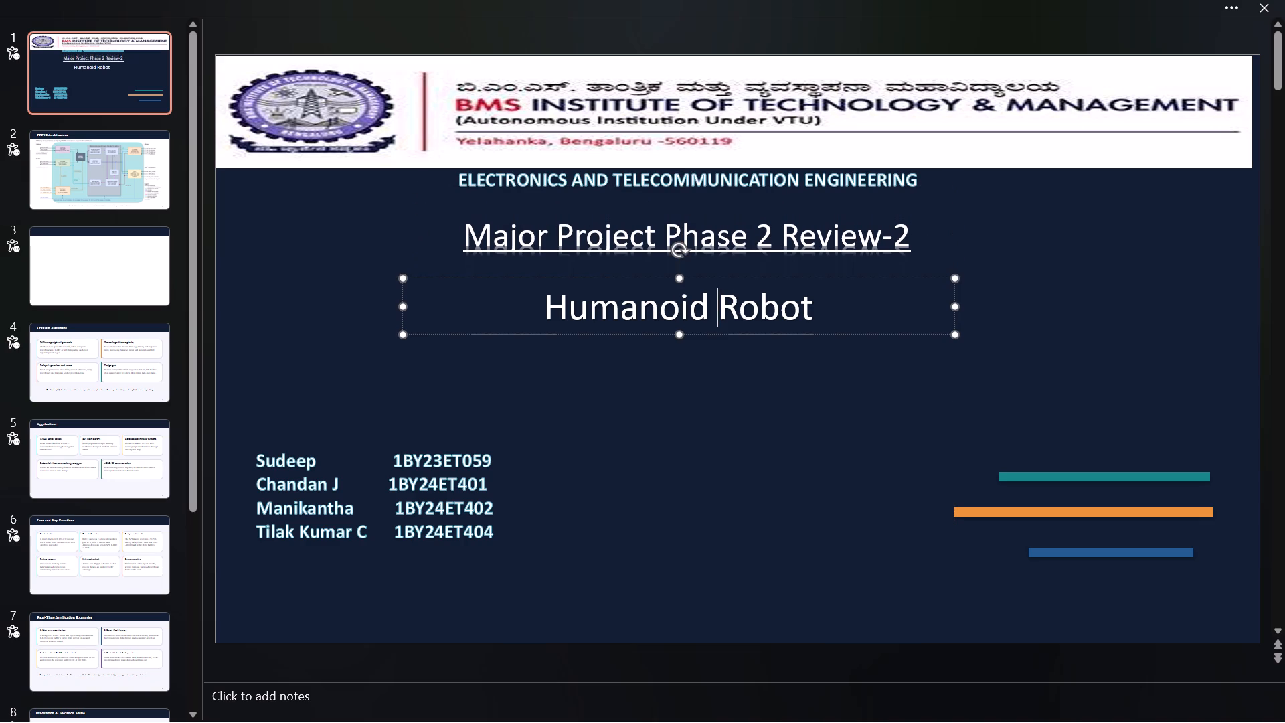
click(731, 333)
click(729, 317)
click(748, 386)
click(738, 321)
click(747, 368)
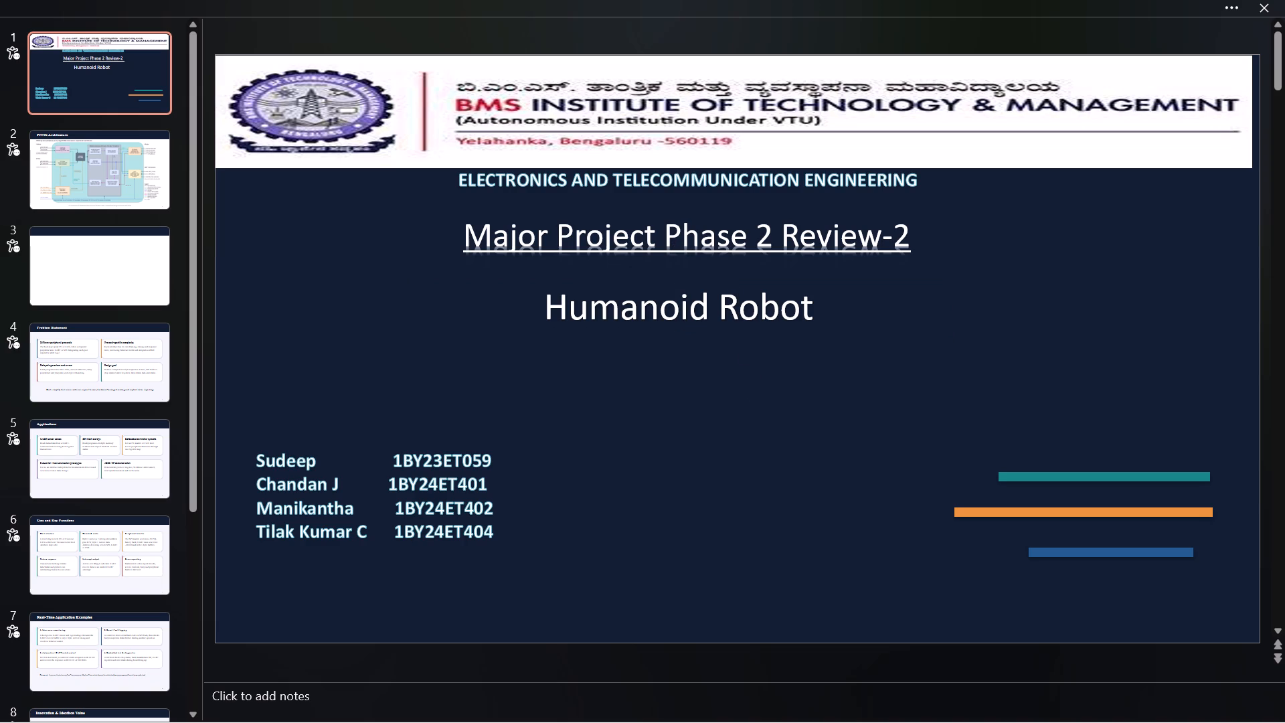
drag(741, 333, 743, 364)
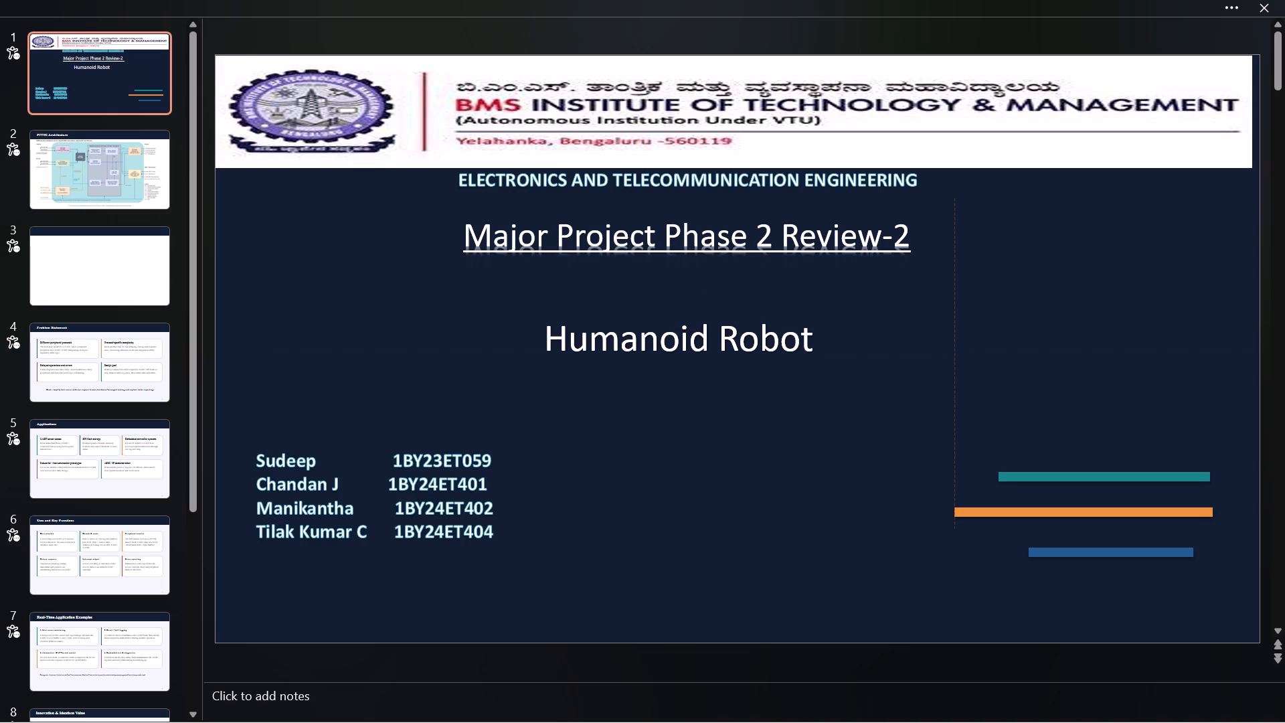
drag(743, 364, 743, 357)
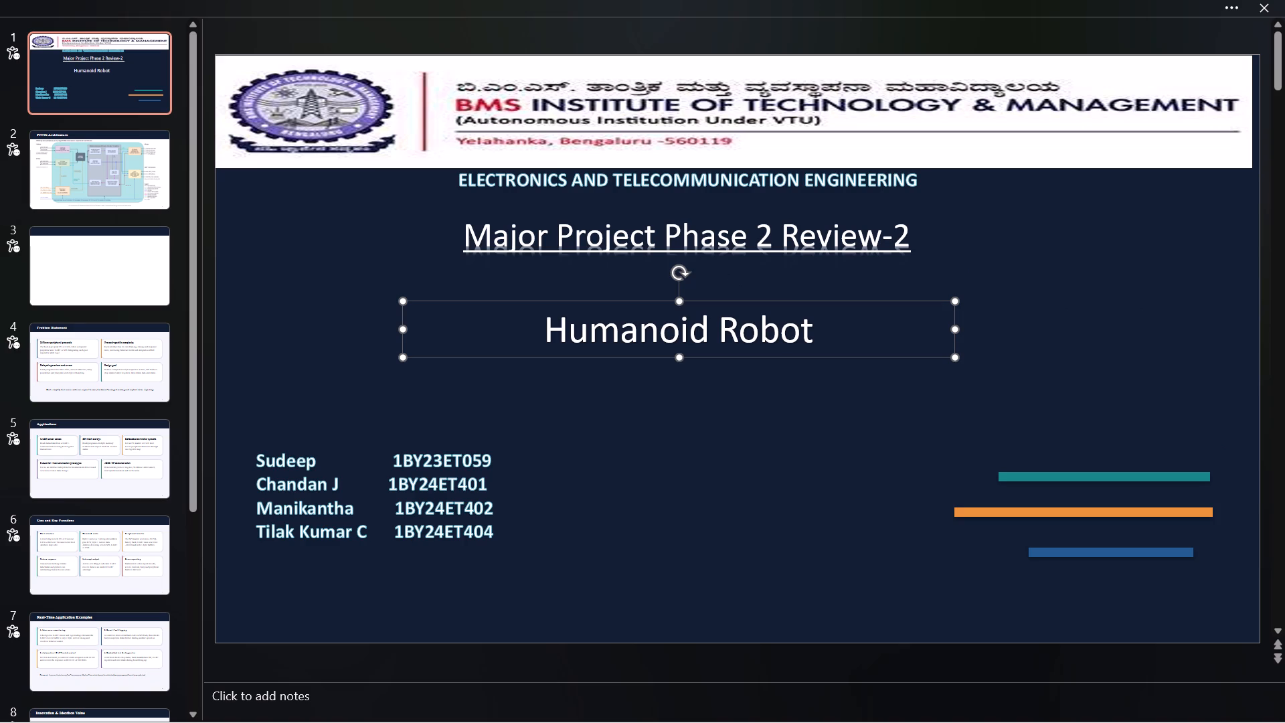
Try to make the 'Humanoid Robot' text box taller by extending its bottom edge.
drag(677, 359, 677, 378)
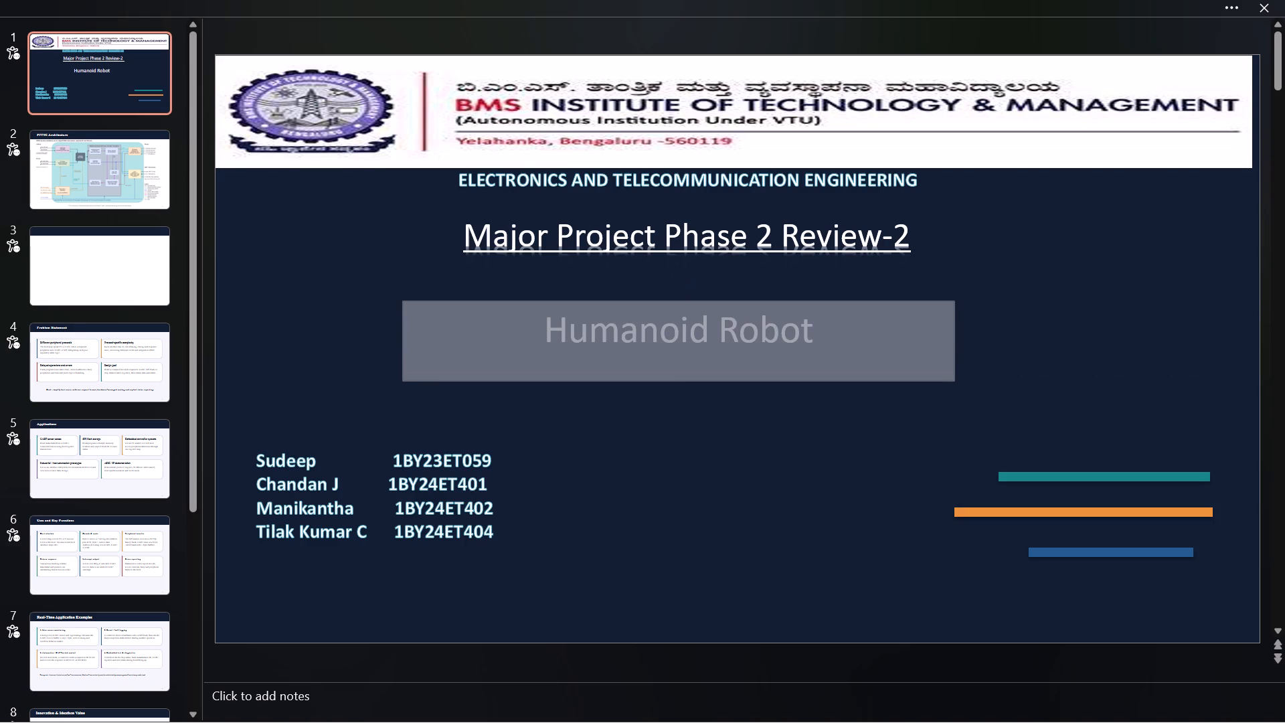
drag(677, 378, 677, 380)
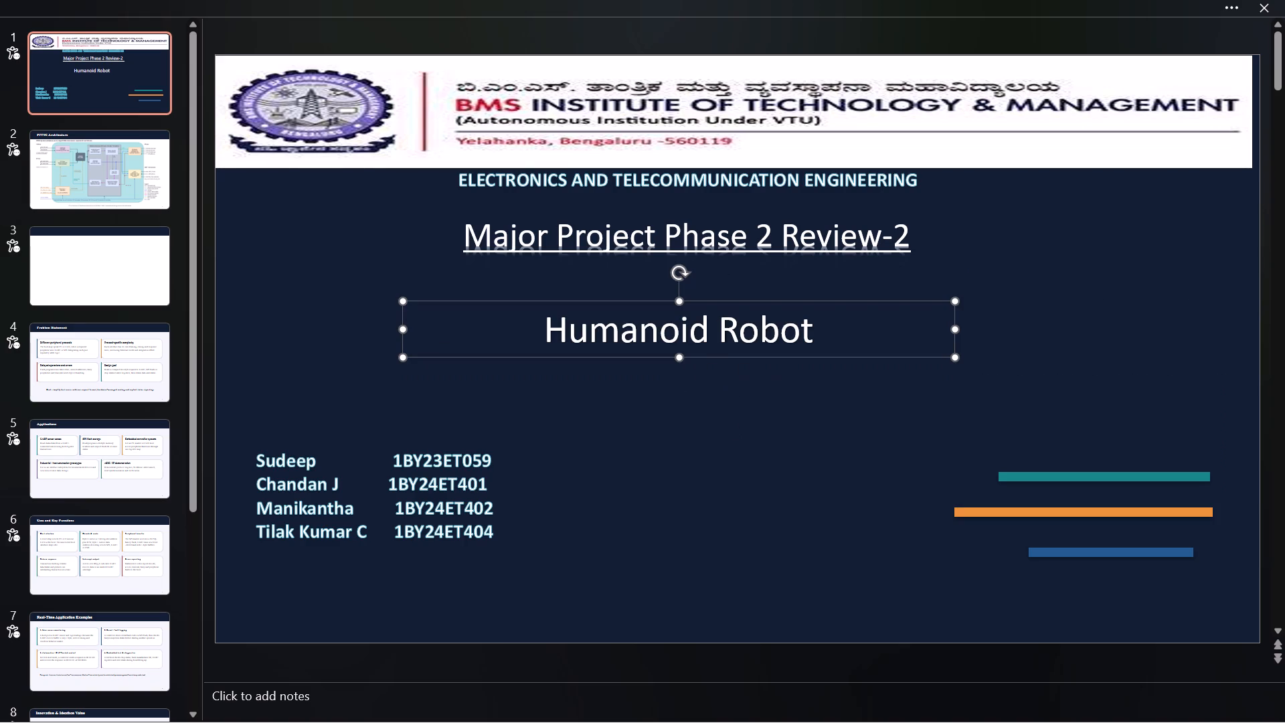
Set the font size of the 'Humanoid Robot' title text to 44.
click(781, 333)
key(ctrl+a)
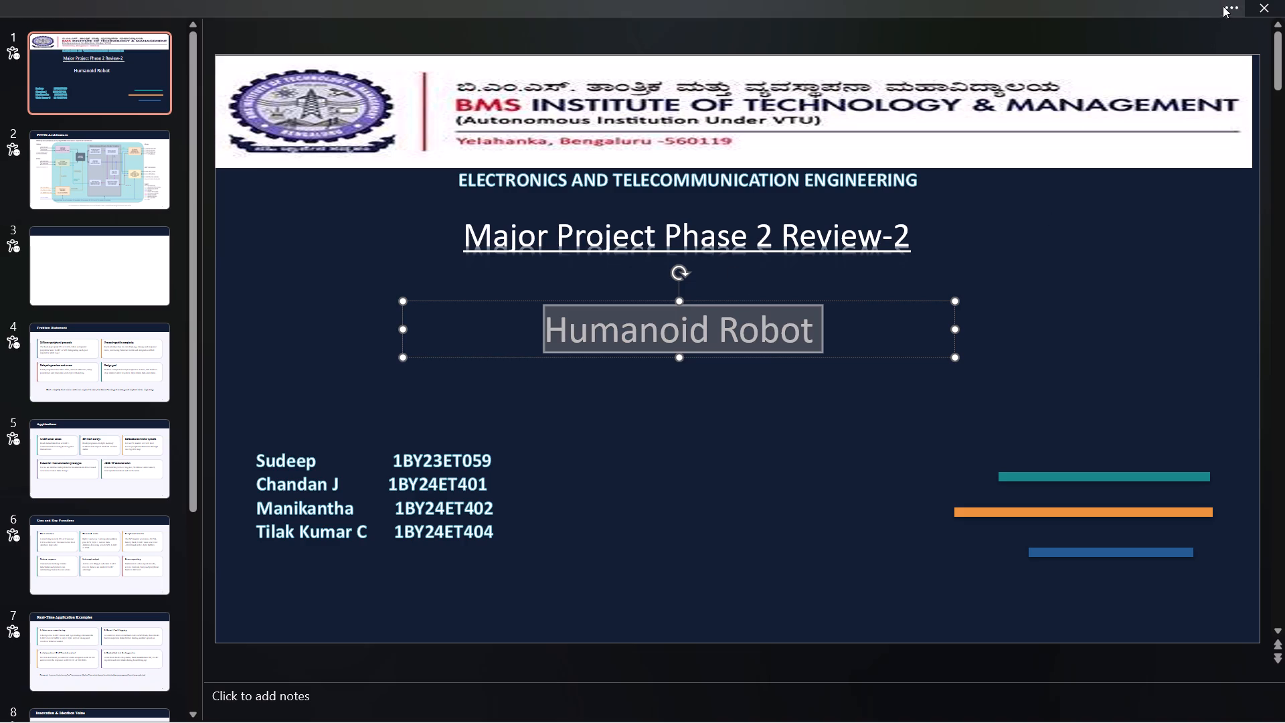
click(1224, 3)
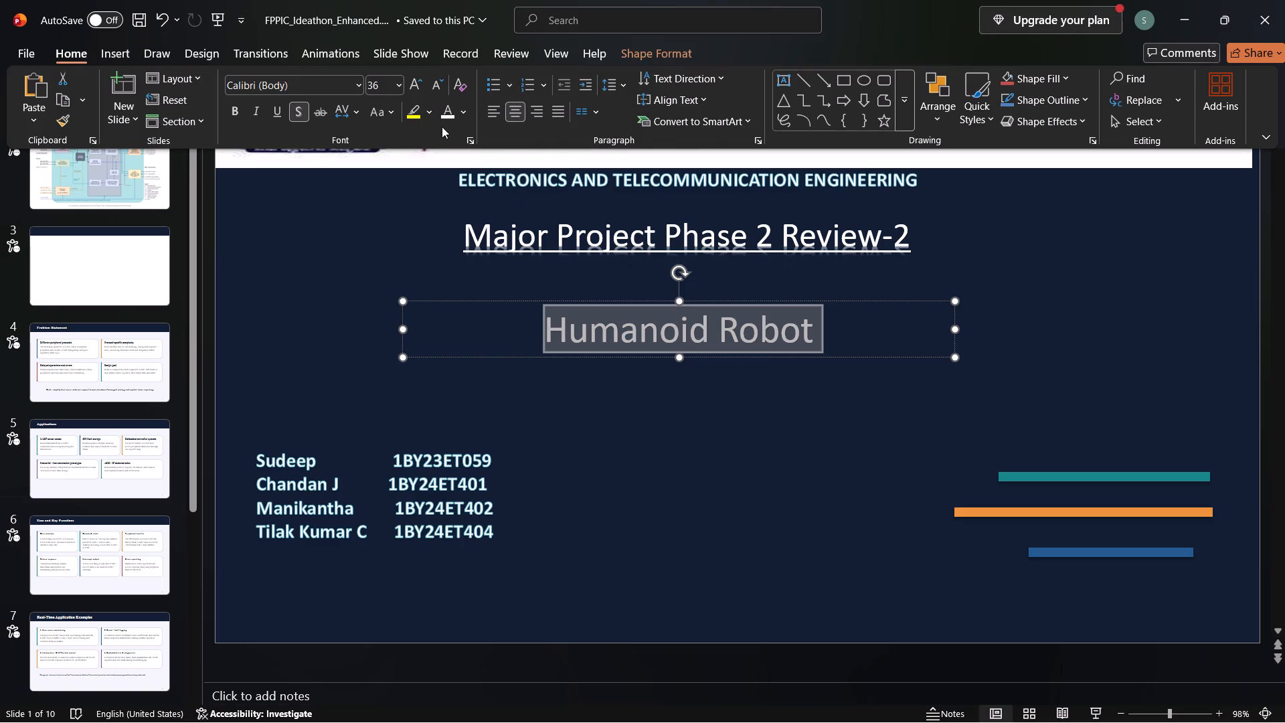
click(403, 88)
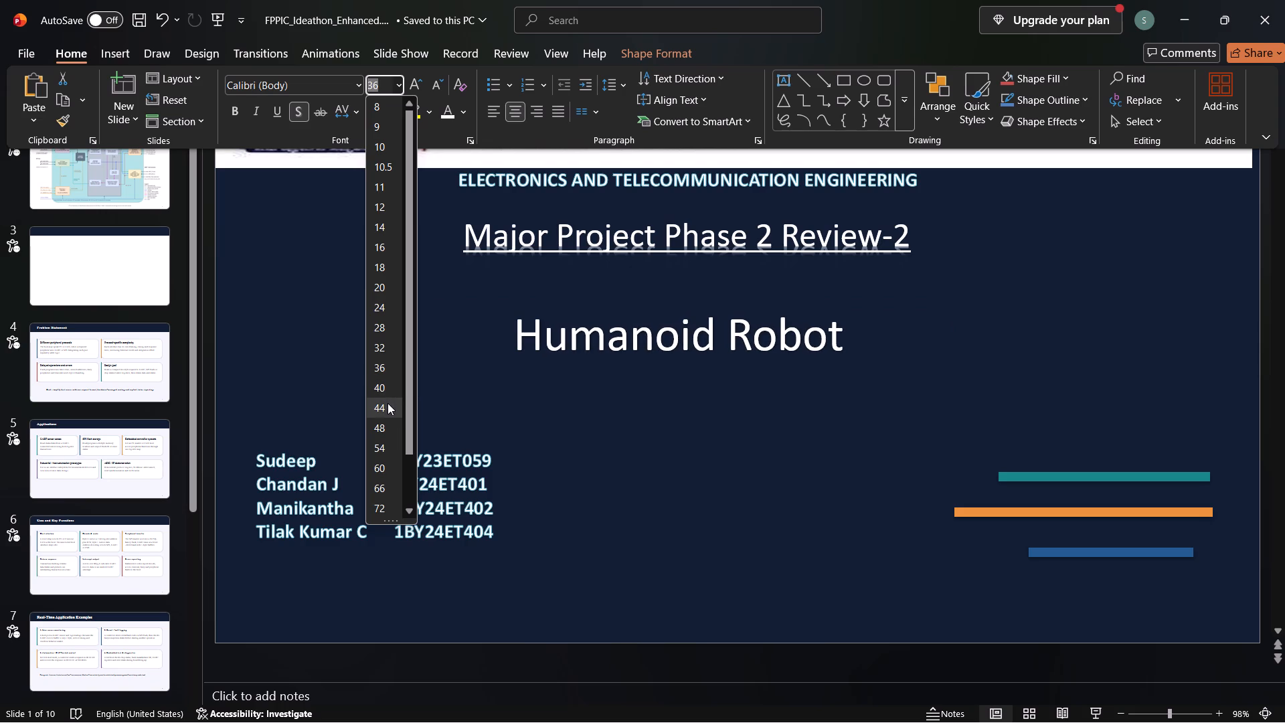
click(388, 403)
click(562, 451)
click(661, 457)
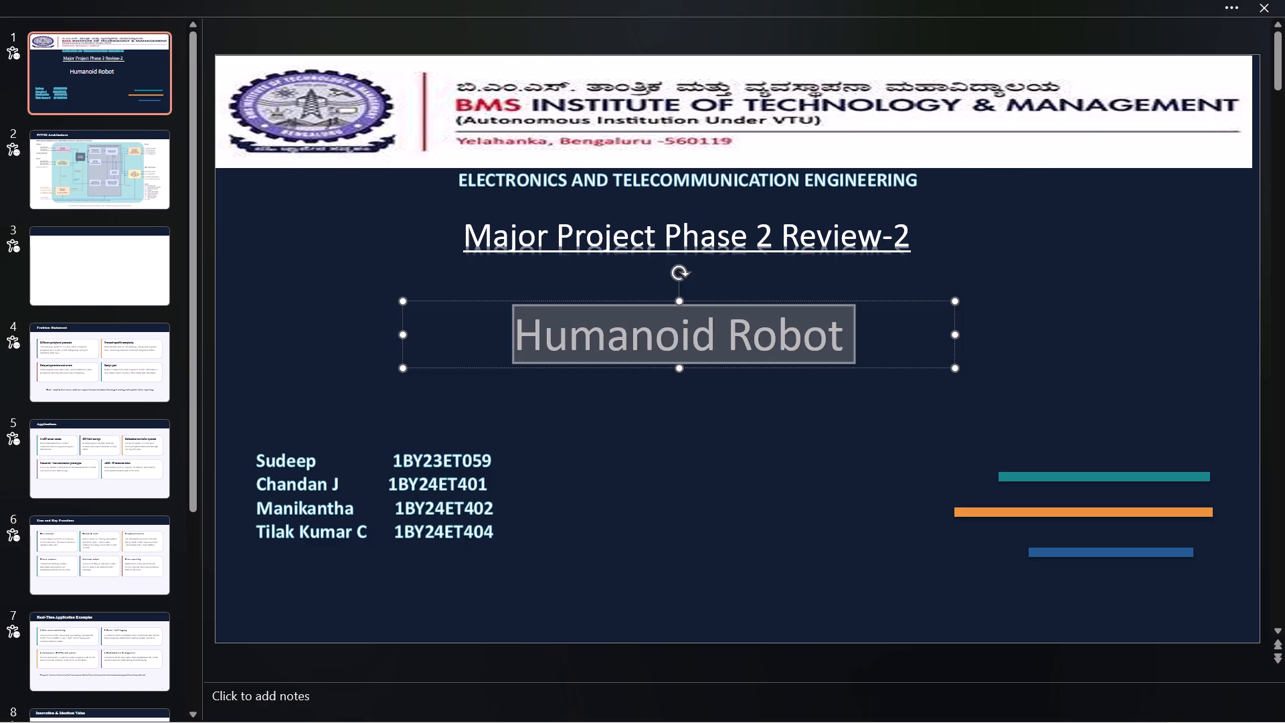
click(1082, 292)
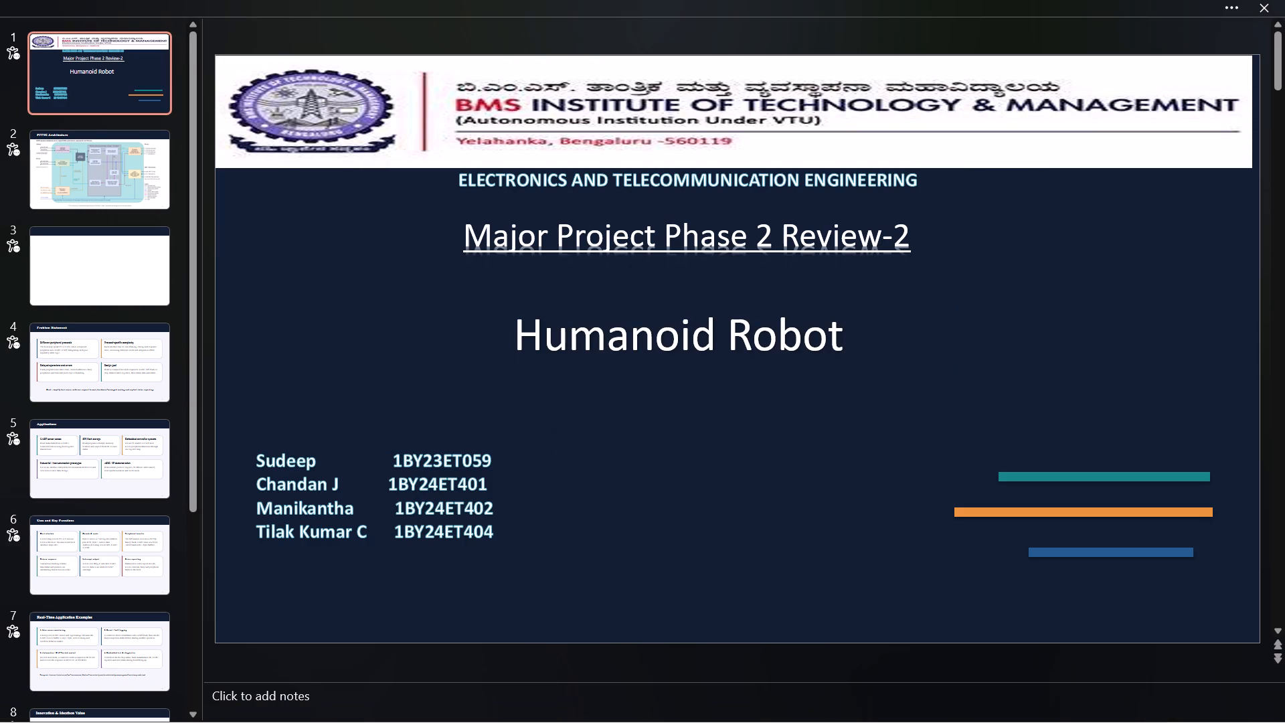
Move the 'Major Project Phase 2 Review-2' line slightly lower, between the department line and the 'Humanoid Robot' title.
click(802, 247)
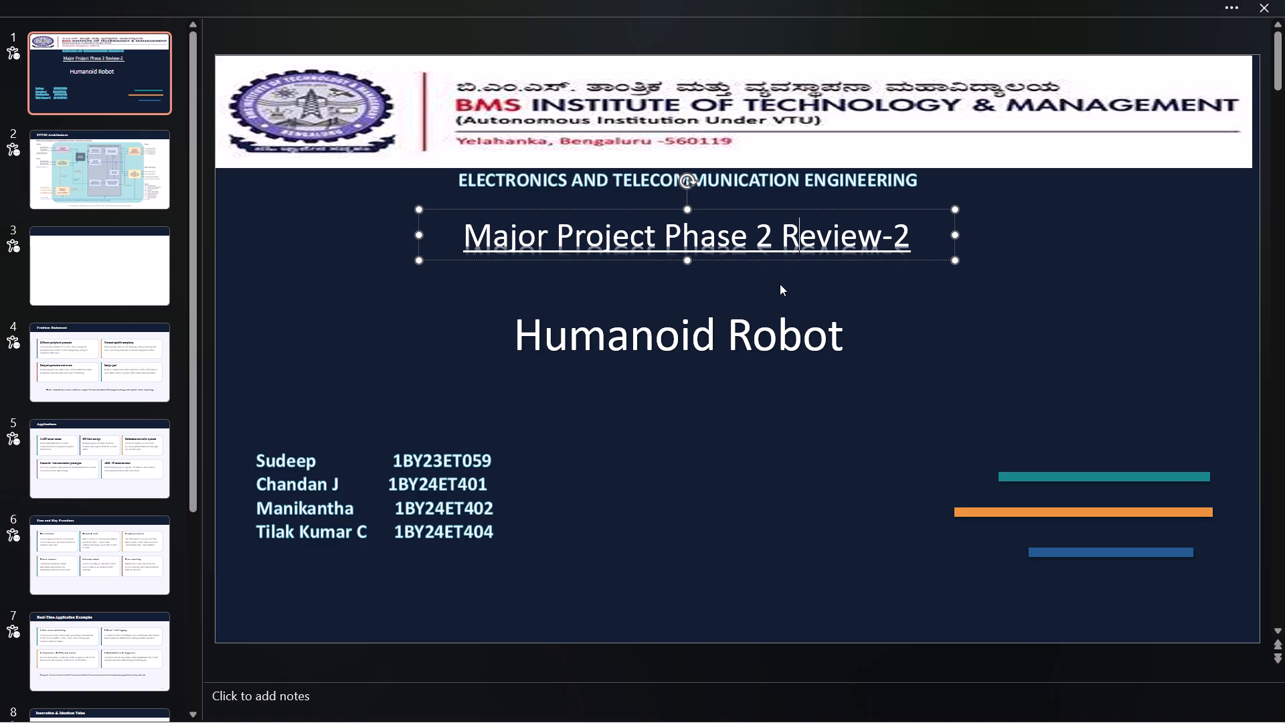
click(780, 284)
drag(777, 260, 786, 284)
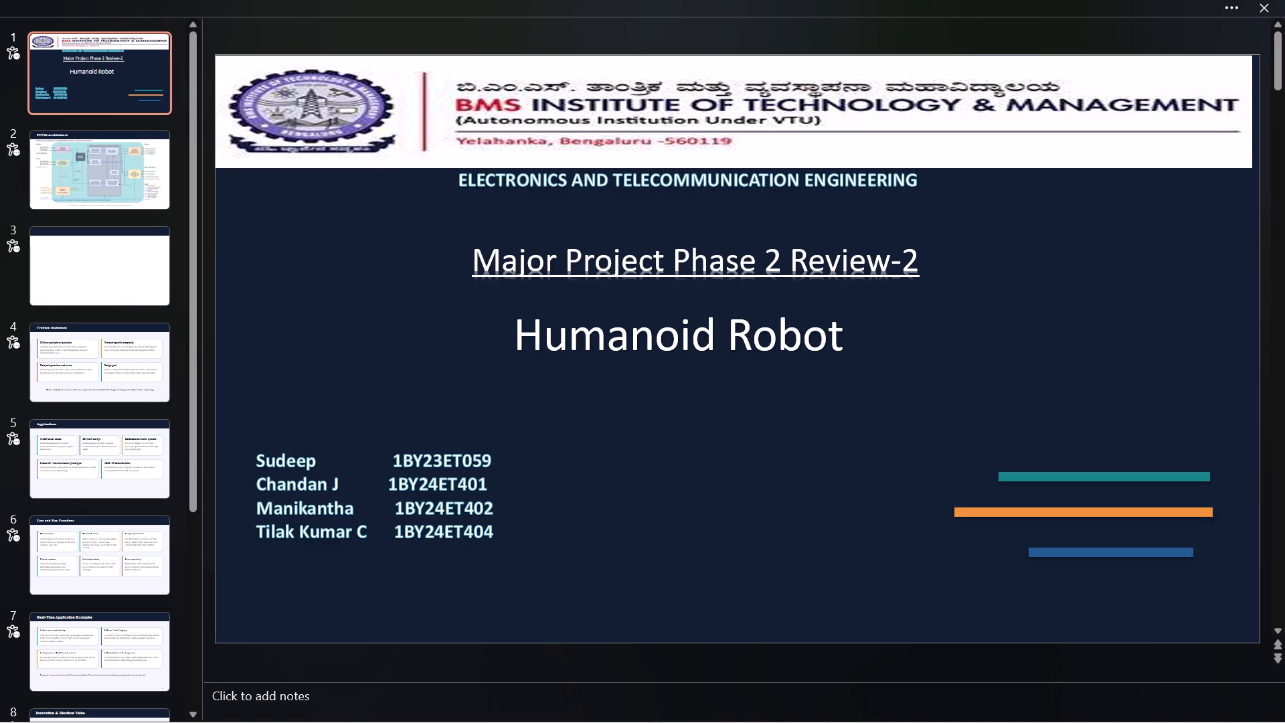
drag(786, 284, 773, 269)
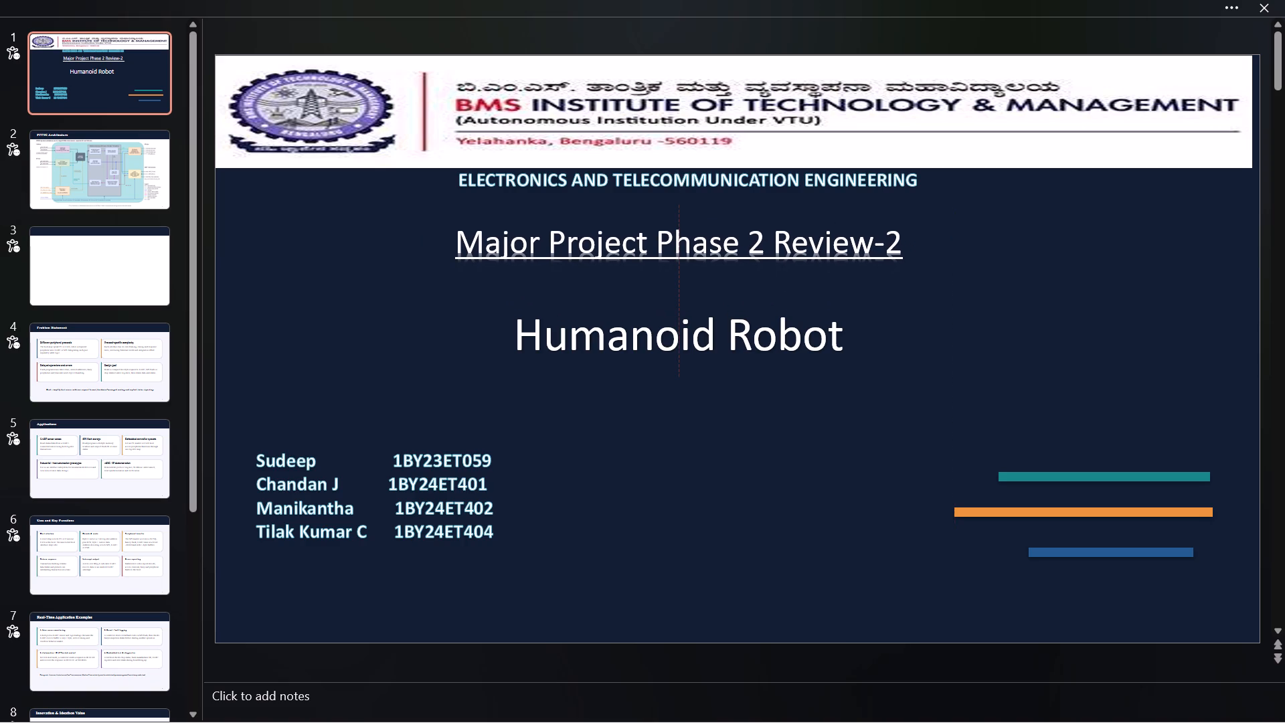
drag(773, 269, 774, 272)
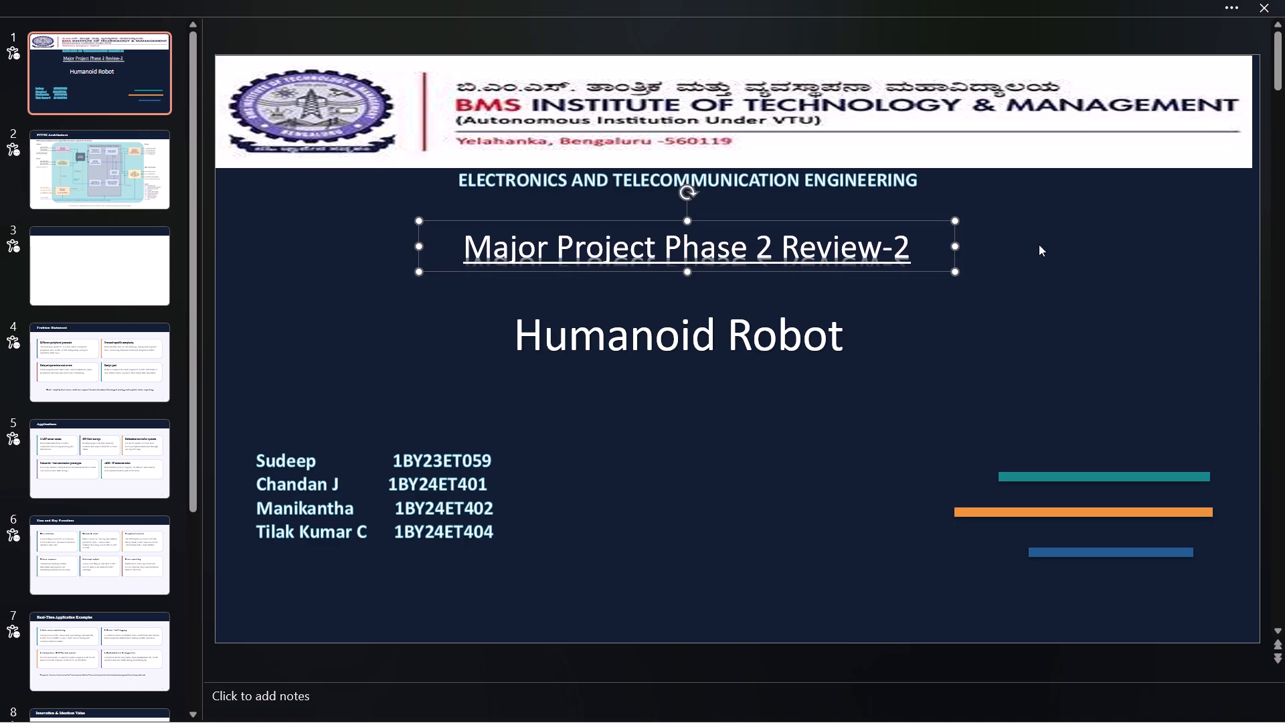
click(1096, 259)
Move the 'ELECTRONICS AND TELECOMMUNICATION ENGINEERING' line slightly down, so its box sits clear of the college banner.
click(794, 185)
click(806, 201)
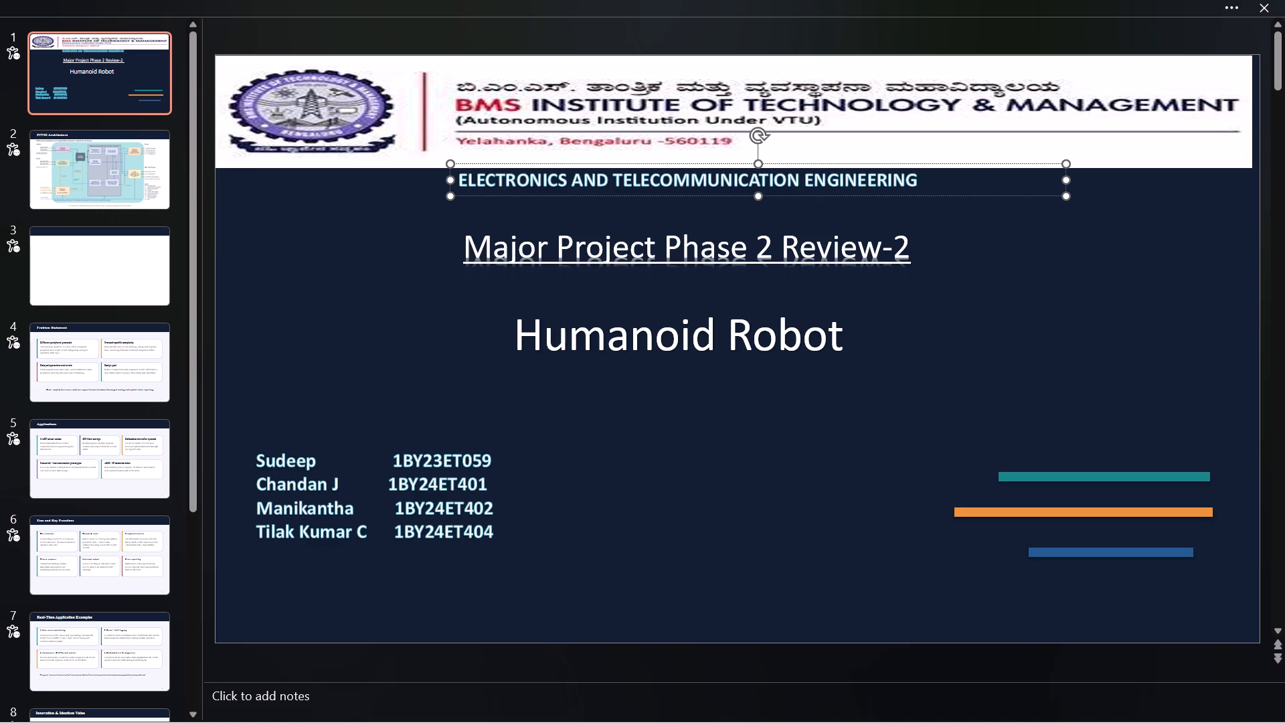
click(808, 216)
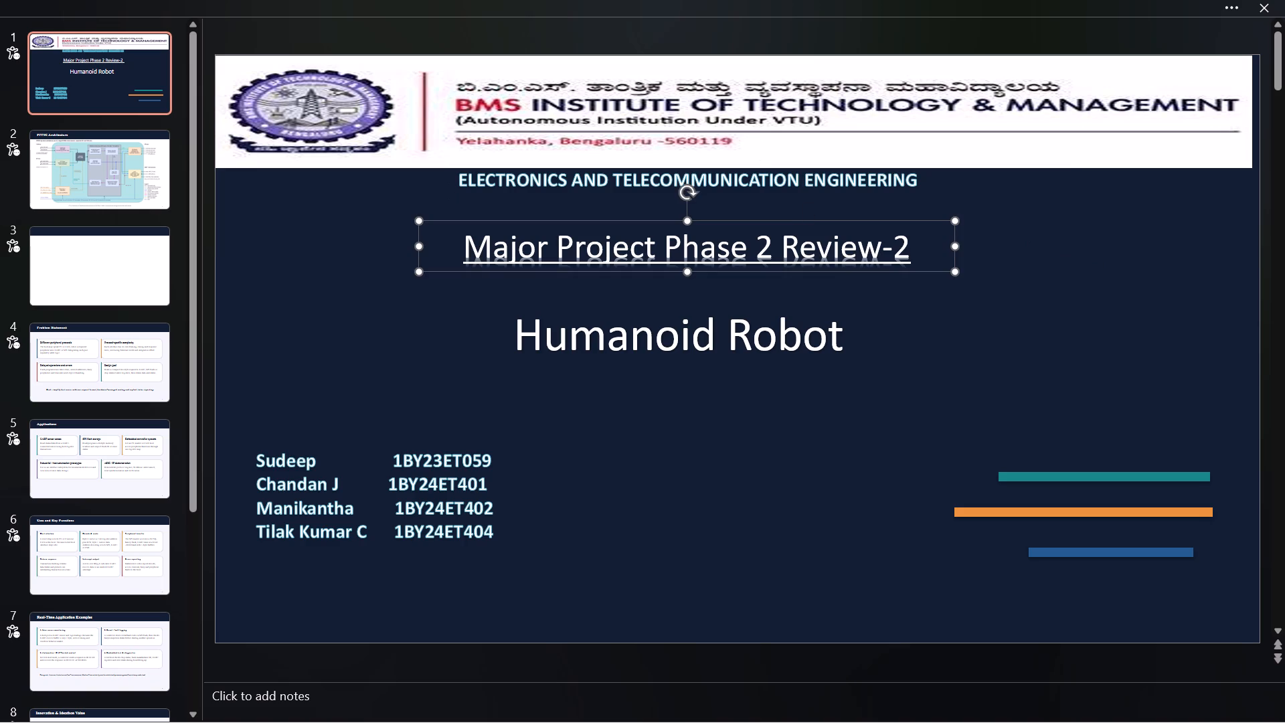
drag(808, 192, 811, 202)
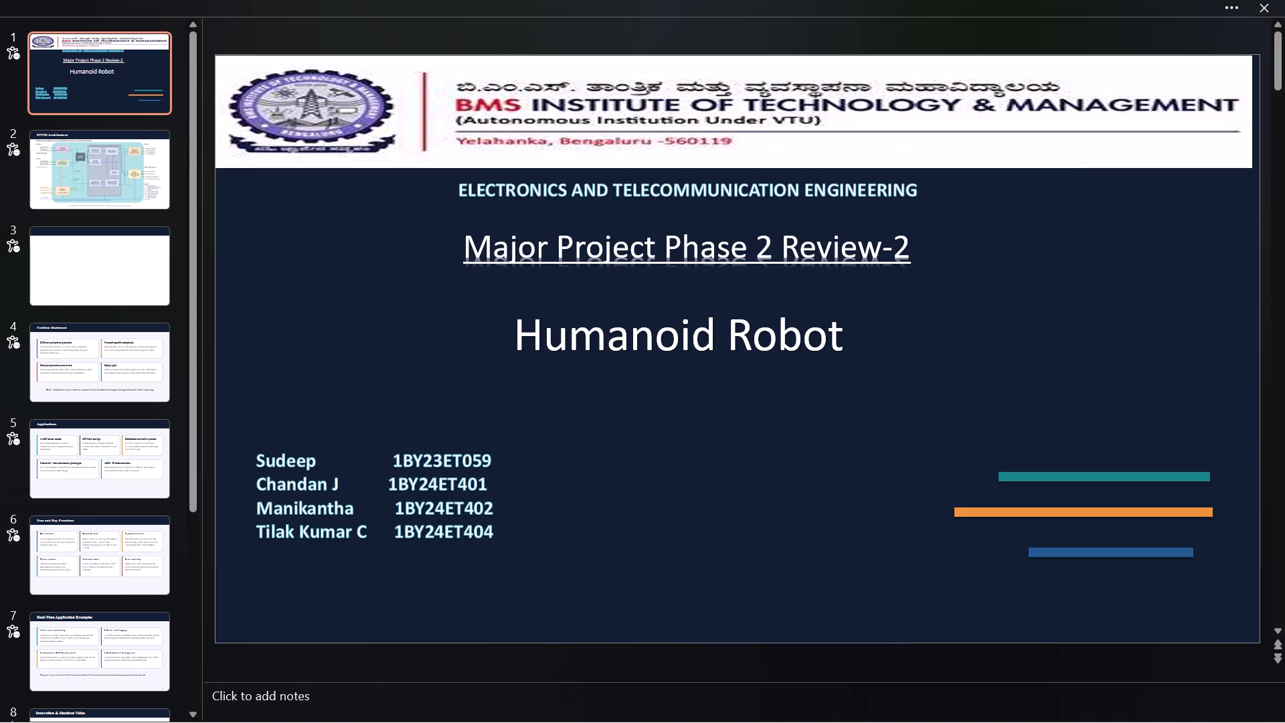
drag(811, 202, 812, 202)
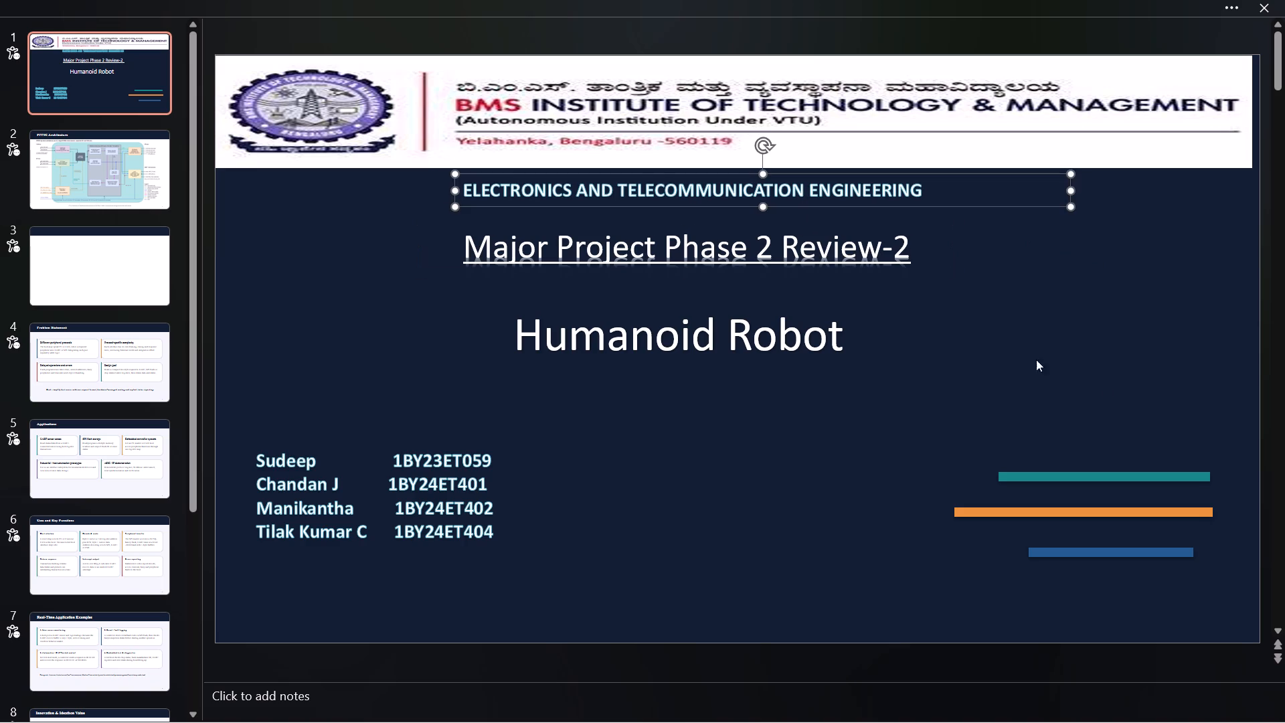
click(1104, 378)
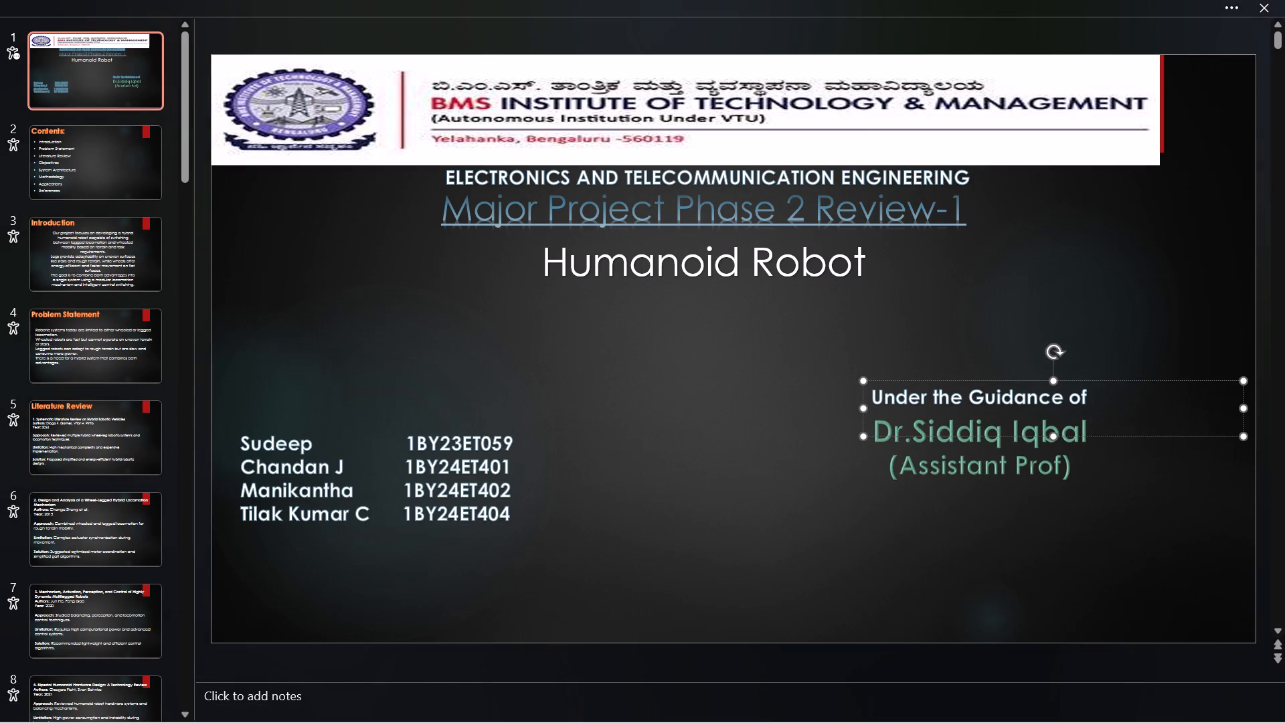
key(ctrl+a)
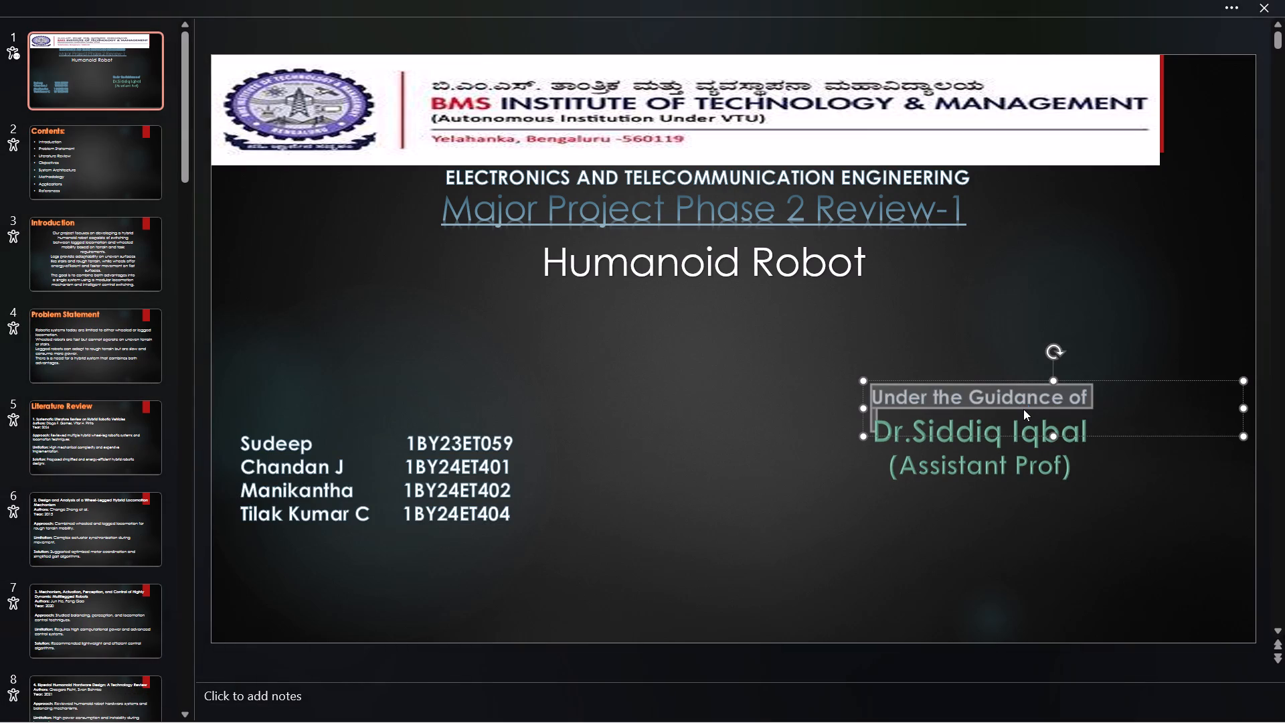
key(ctrl+c)
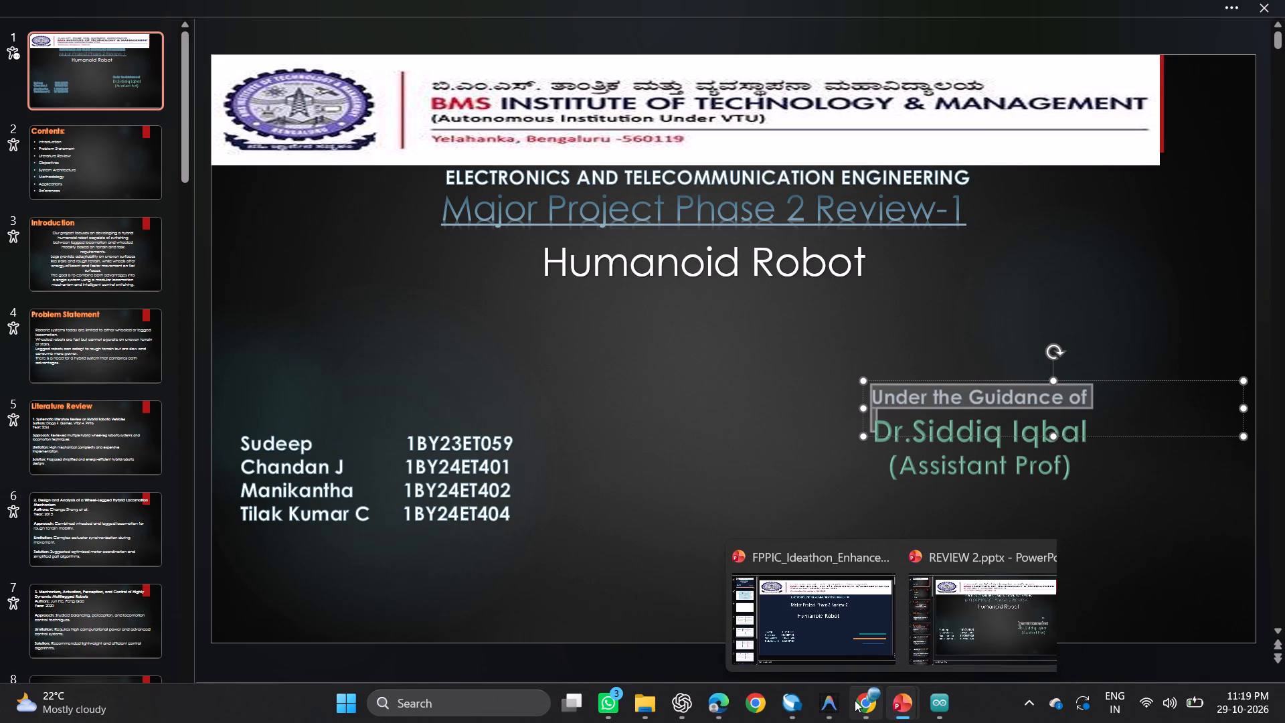
click(825, 644)
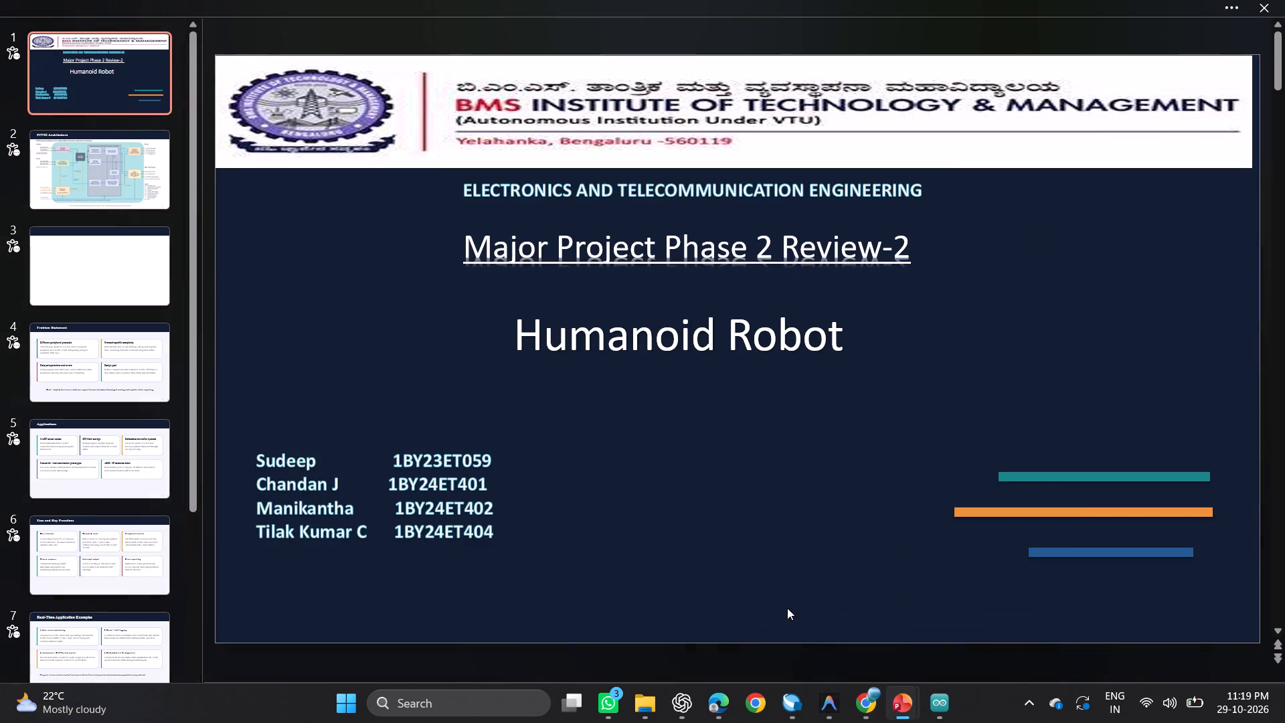
click(924, 435)
key(ctrl+v)
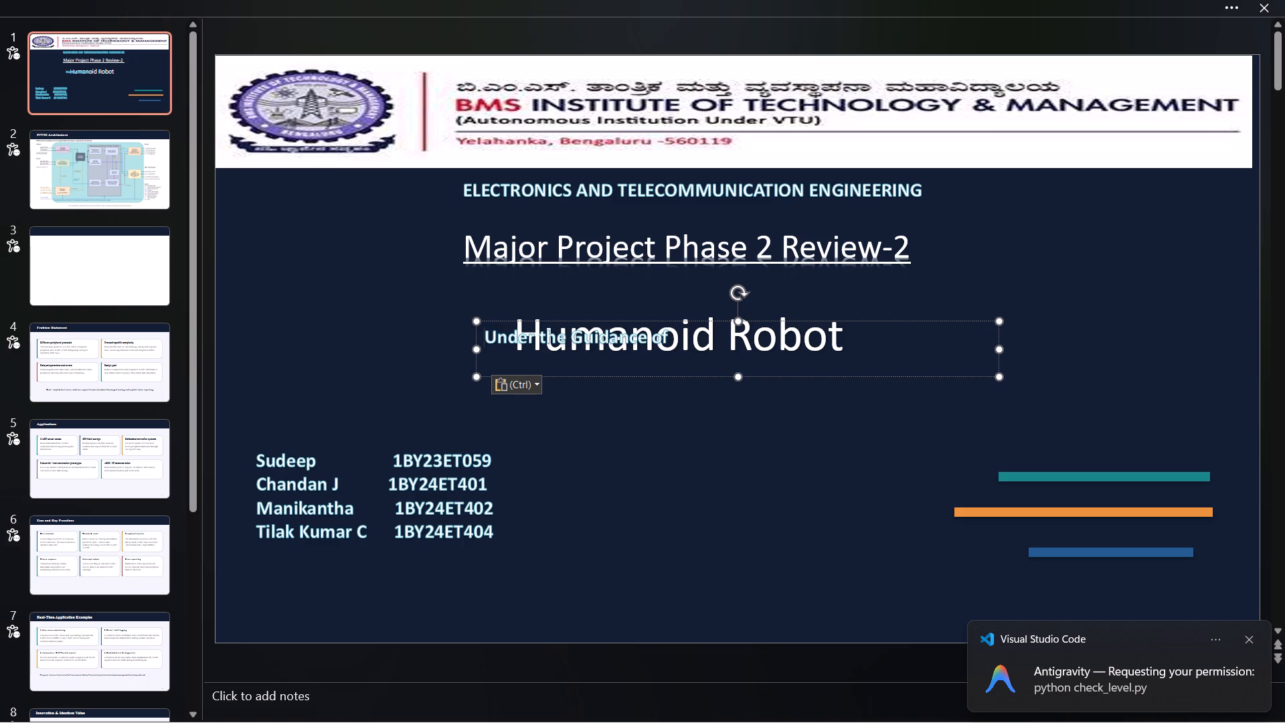
Move the pasted 'Under the Guidance of' line off the title and clear of the three coloured bars.
drag(625, 376, 865, 516)
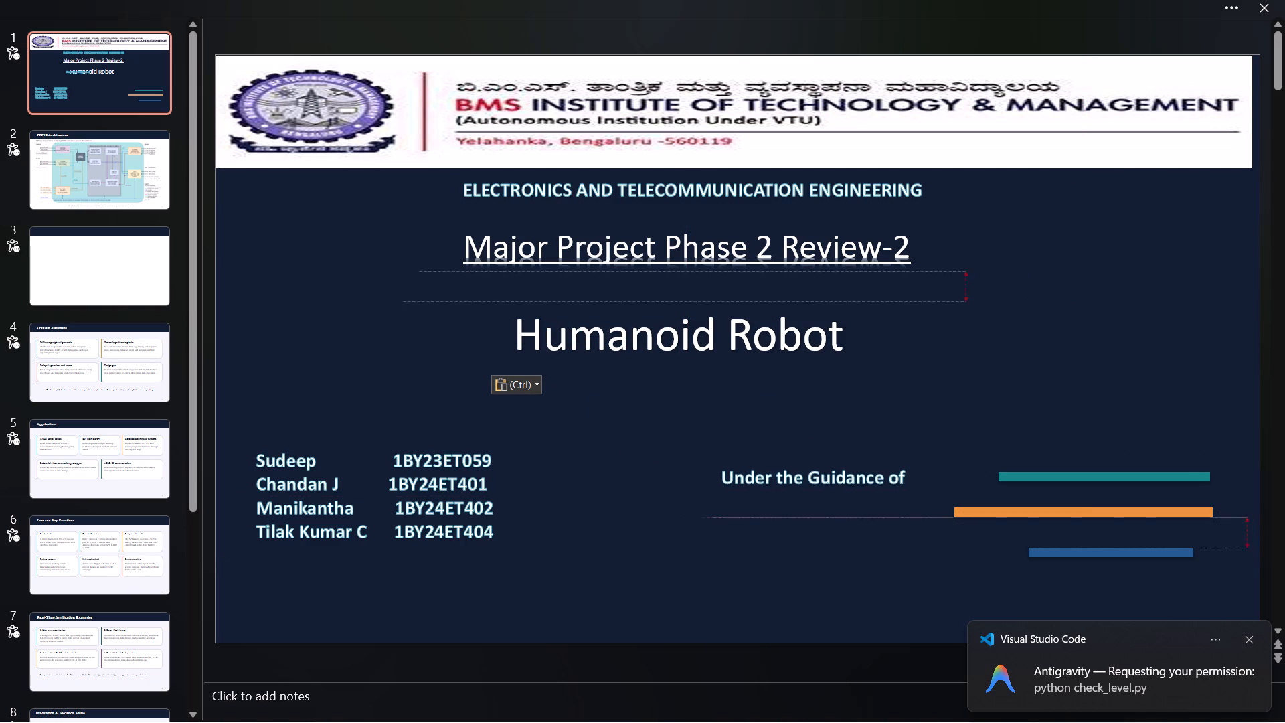
drag(865, 516, 946, 493)
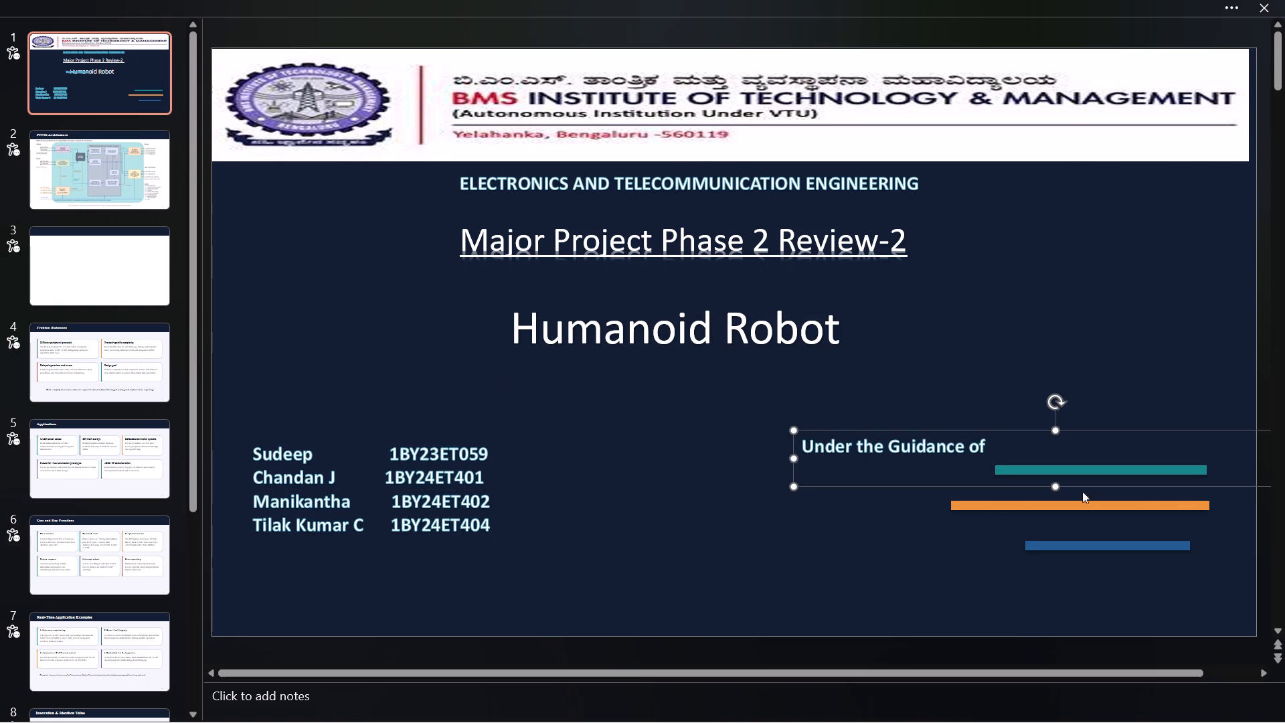
click(978, 600)
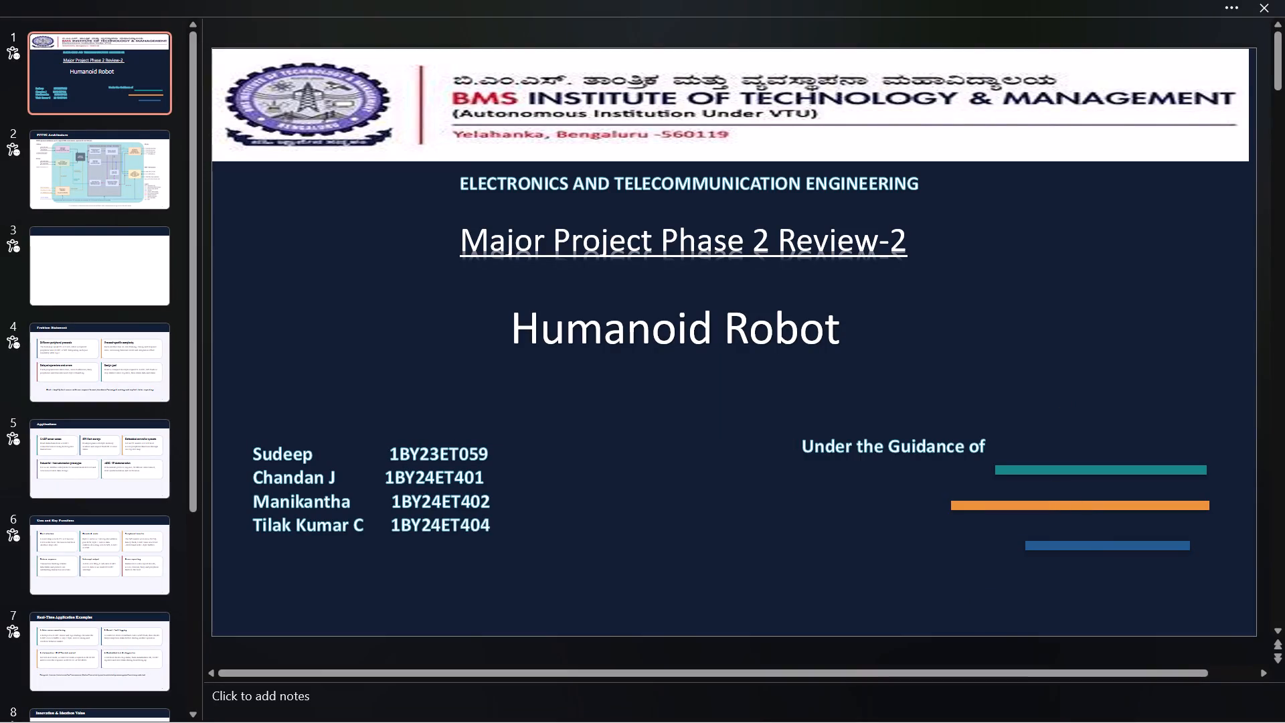
drag(1069, 473, 1040, 388)
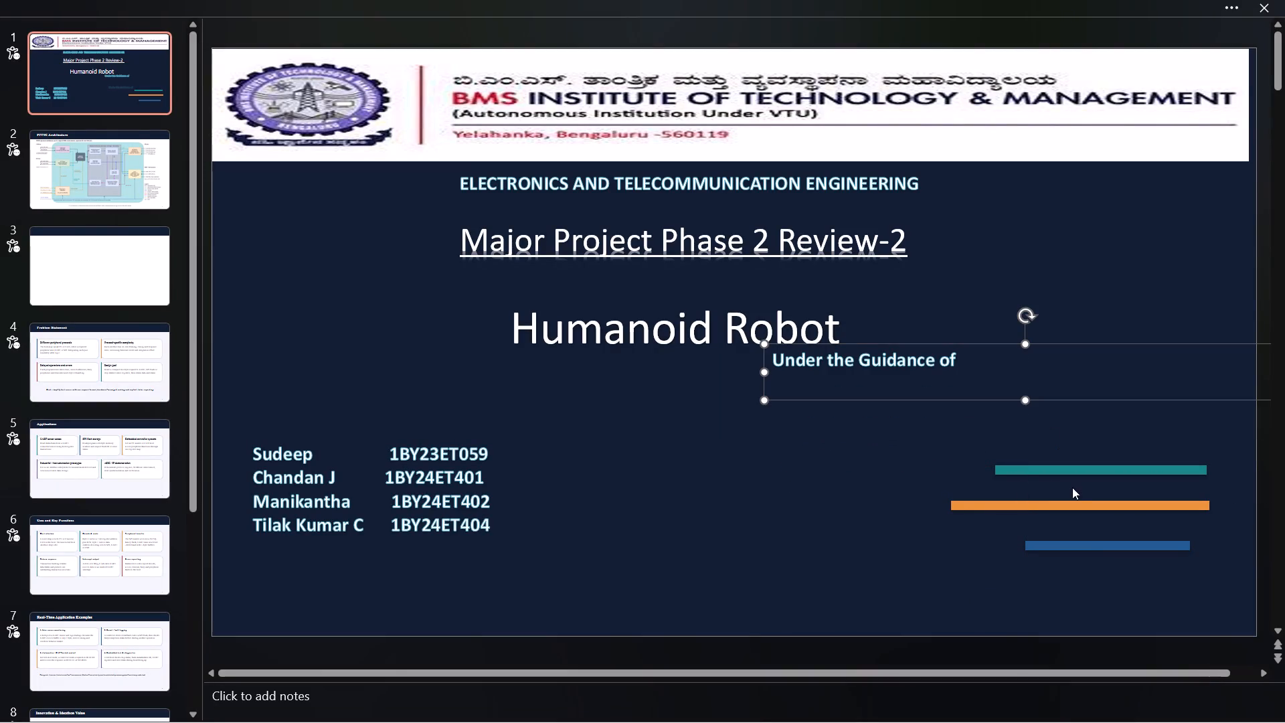
Move the teal, orange and blue bars up beneath the college banner, stacked beside the department and 'Major Project Phase 2 Review-2' lines.
drag(1072, 471, 1051, 205)
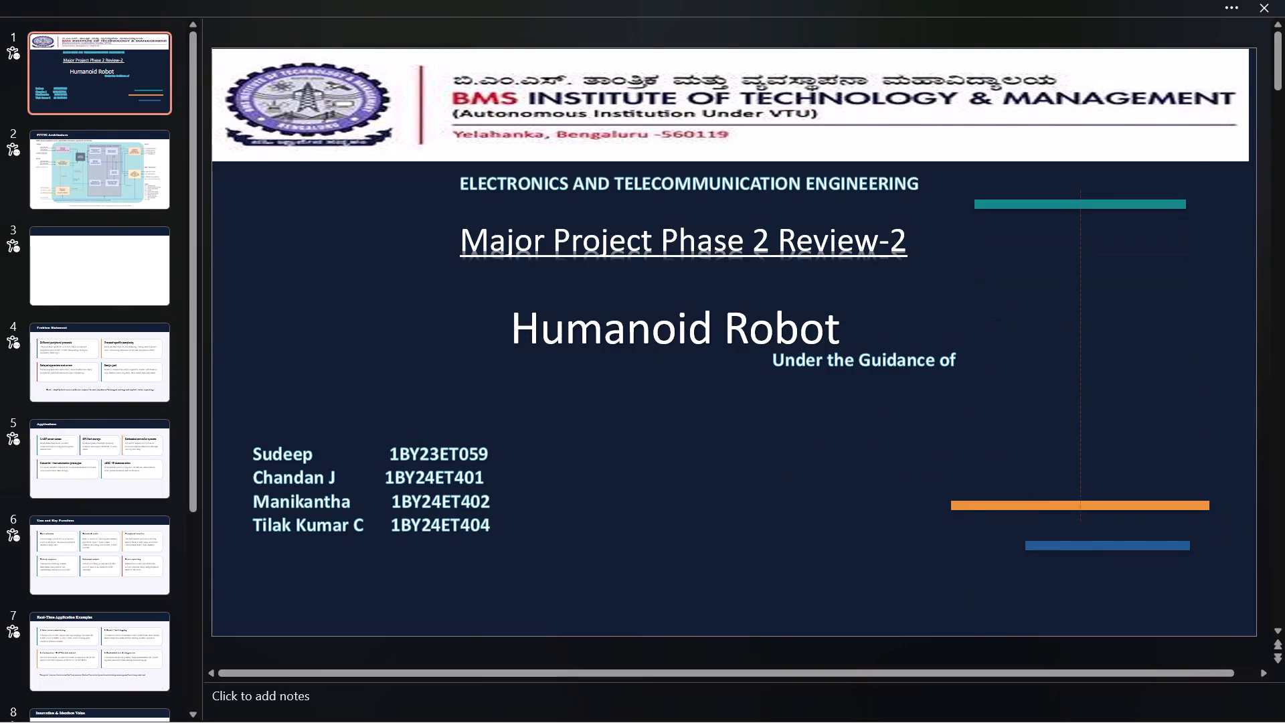
drag(1051, 205, 1067, 196)
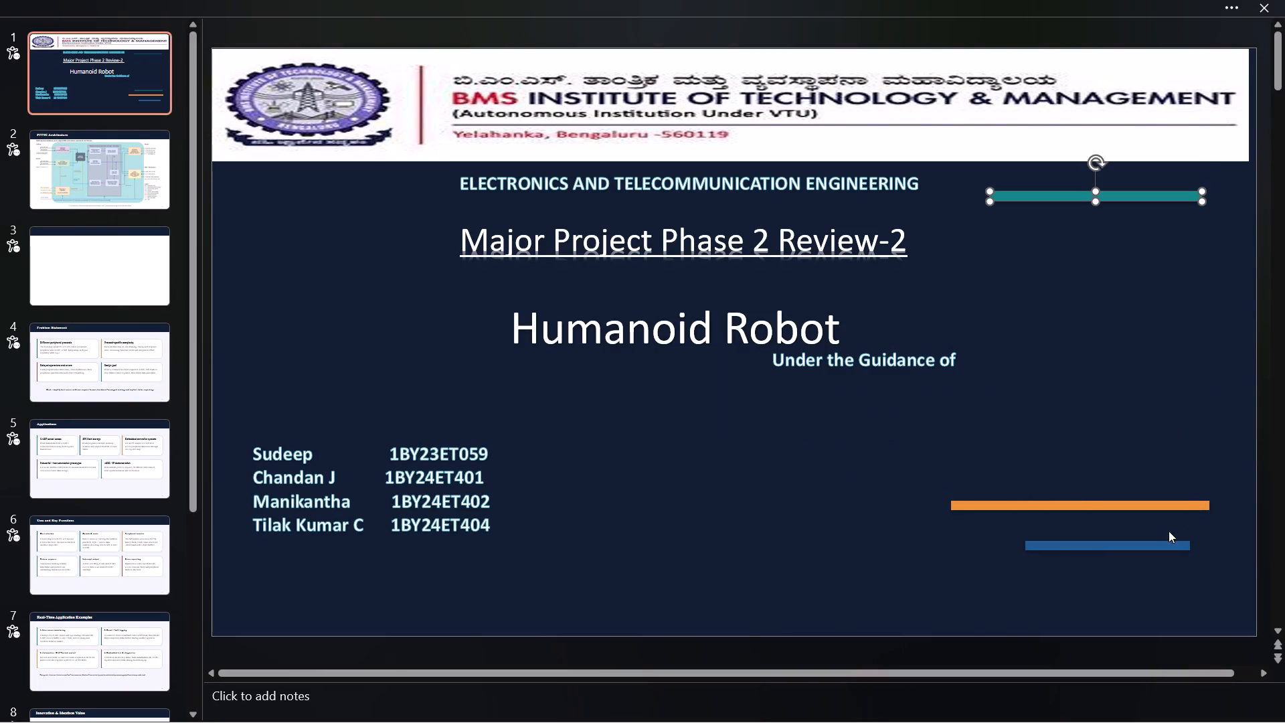
drag(1144, 508, 1126, 255)
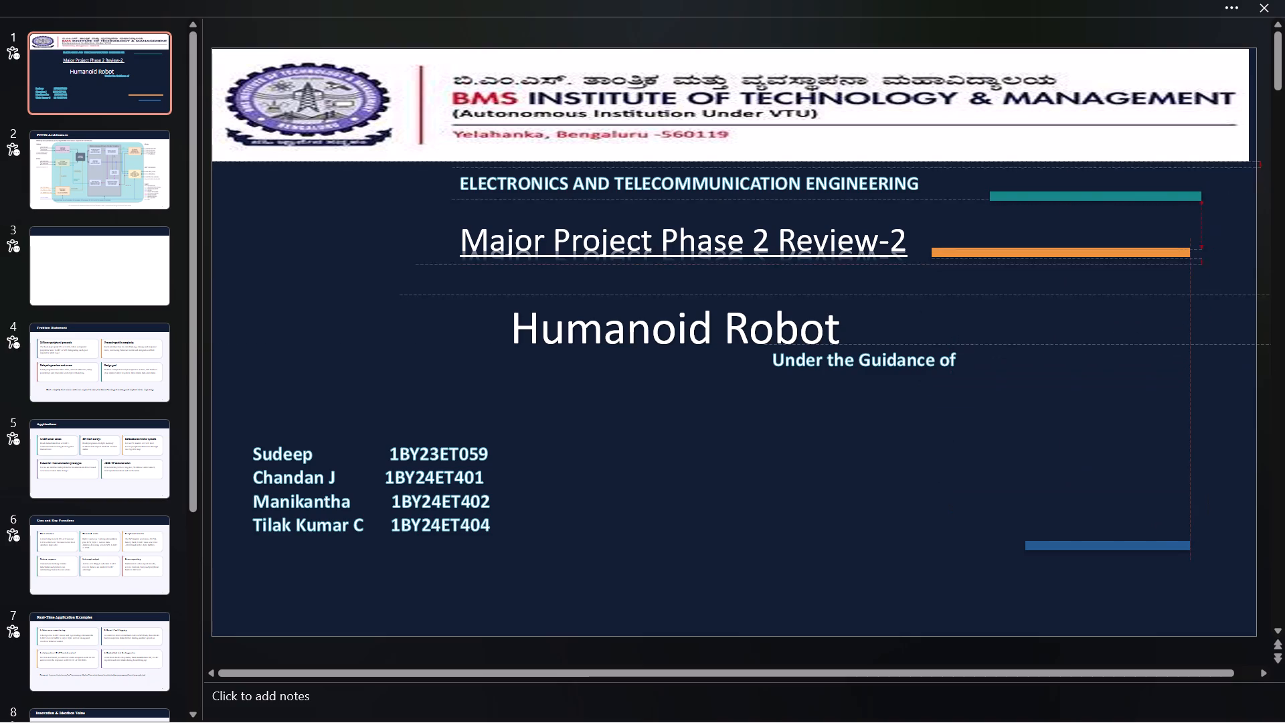
drag(1126, 255, 1159, 232)
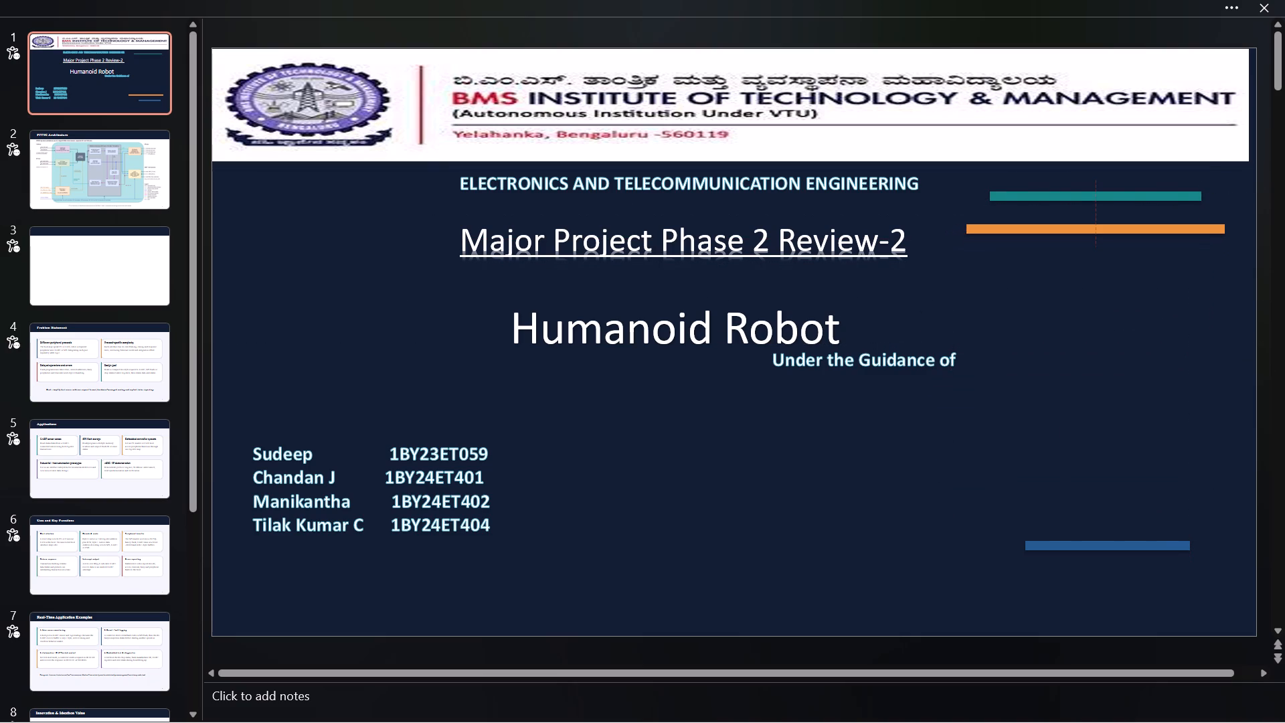
drag(1159, 232, 1158, 231)
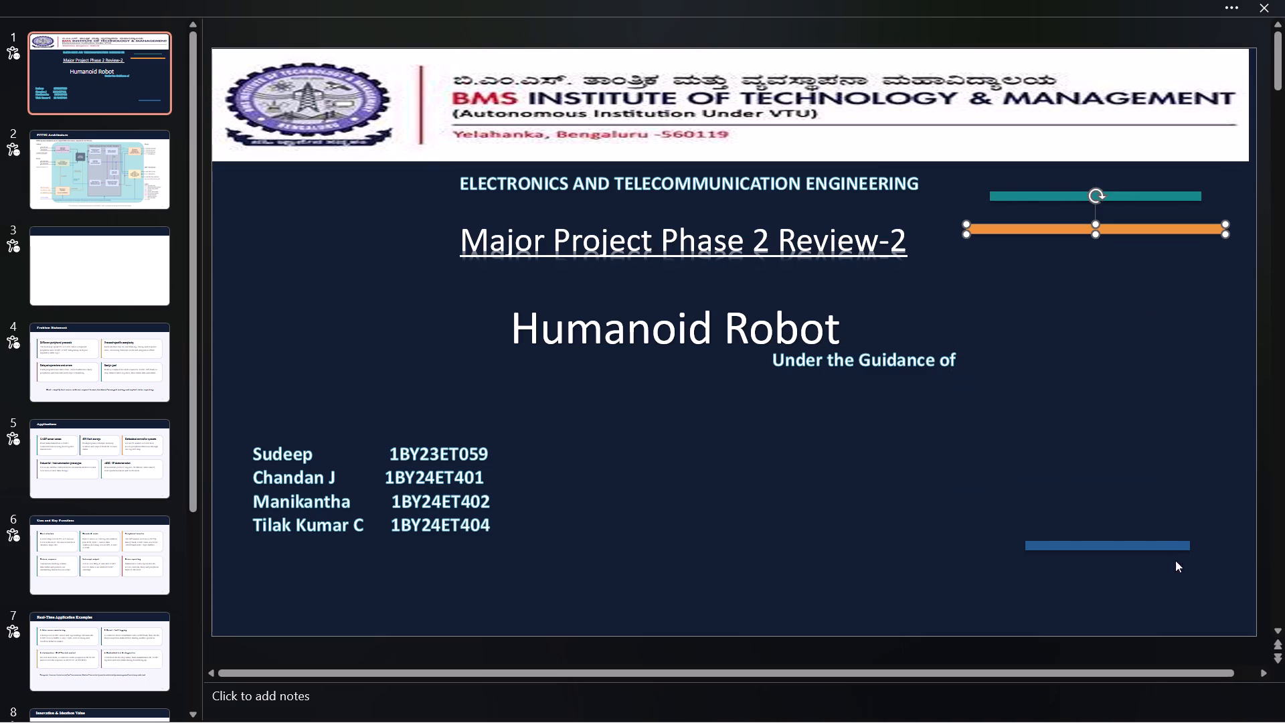
drag(1163, 548, 1136, 272)
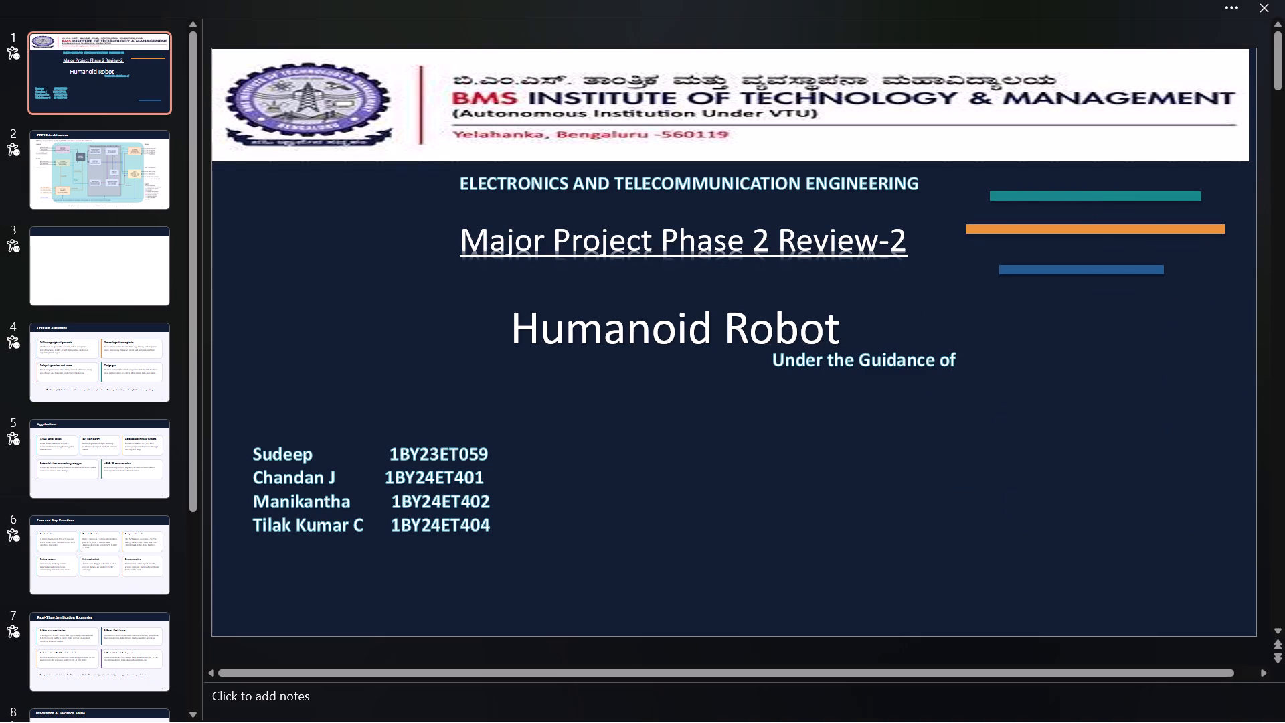
drag(1136, 272, 1137, 265)
click(1118, 576)
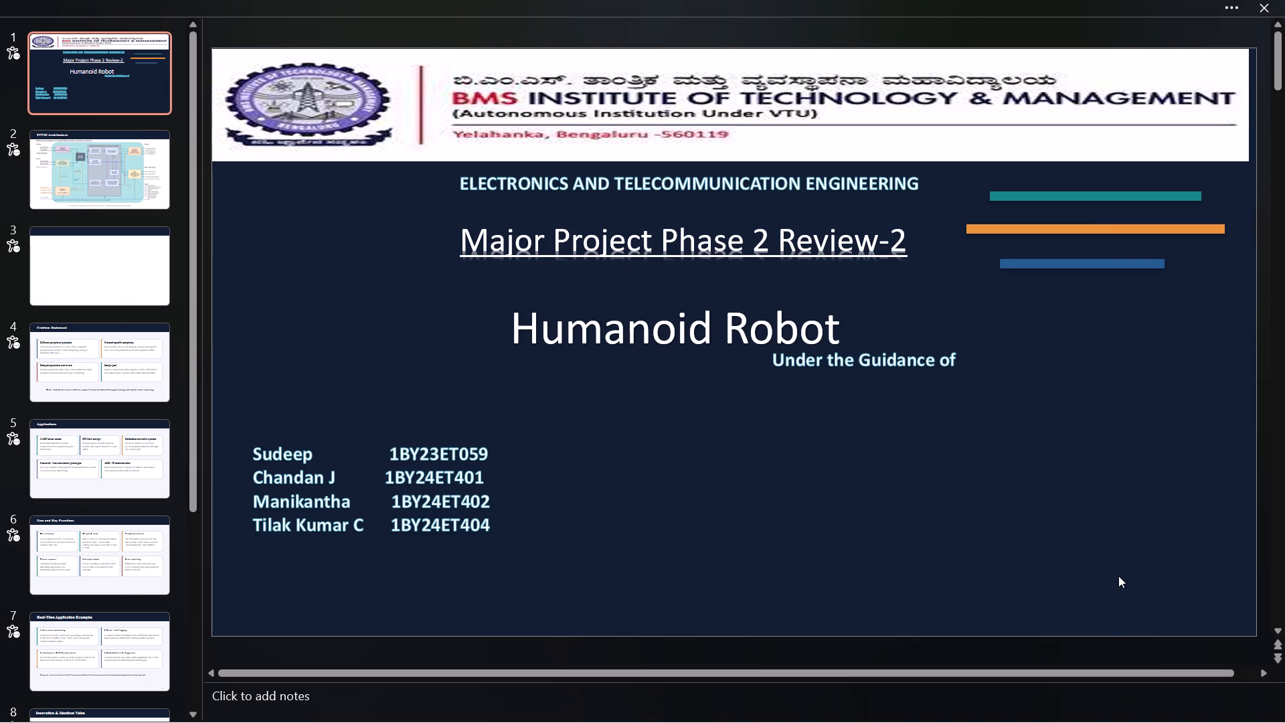
Move the 'Under the Guidance of' line below the 'Humanoid Robot' title so its whole box lies within the slide.
click(934, 366)
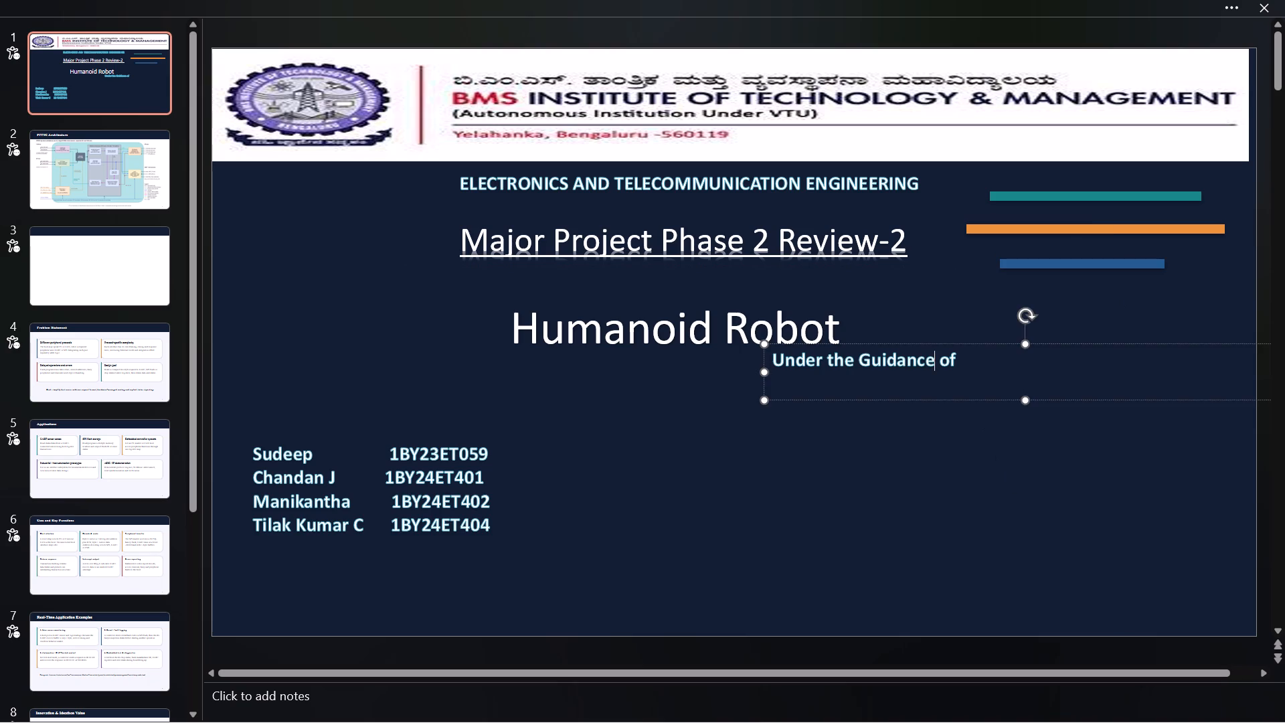
click(944, 480)
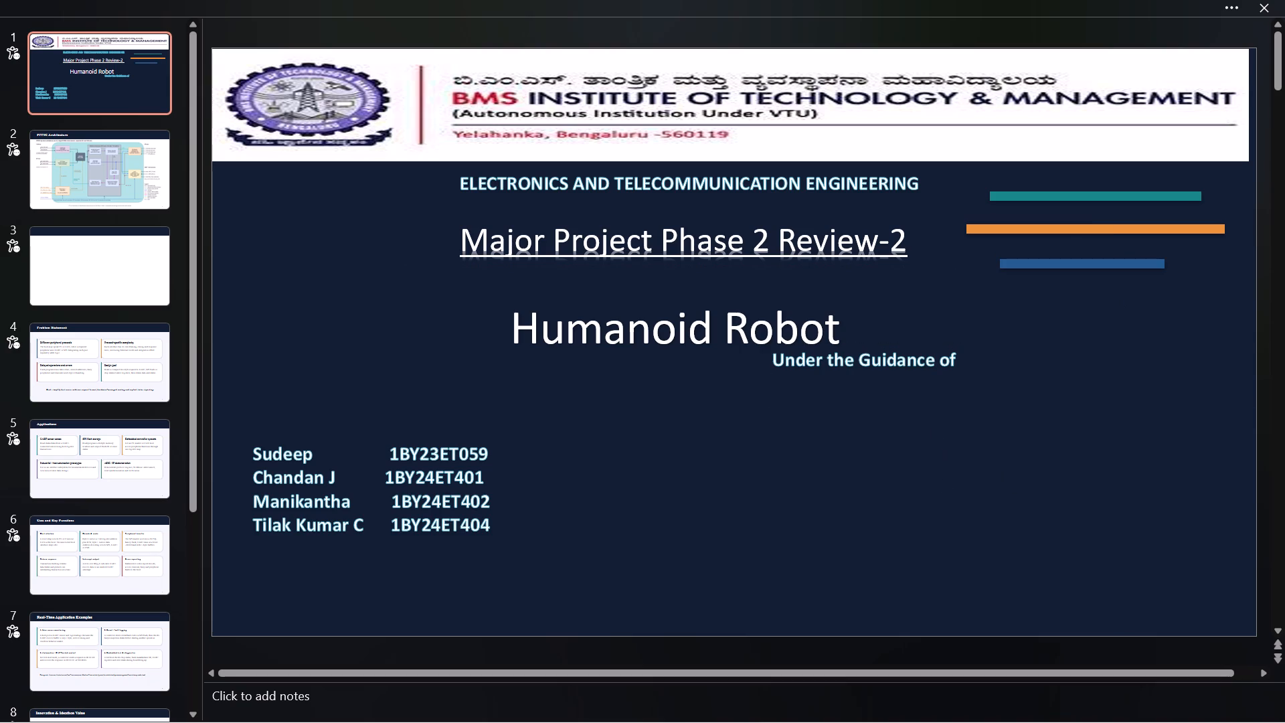
drag(956, 395, 1022, 457)
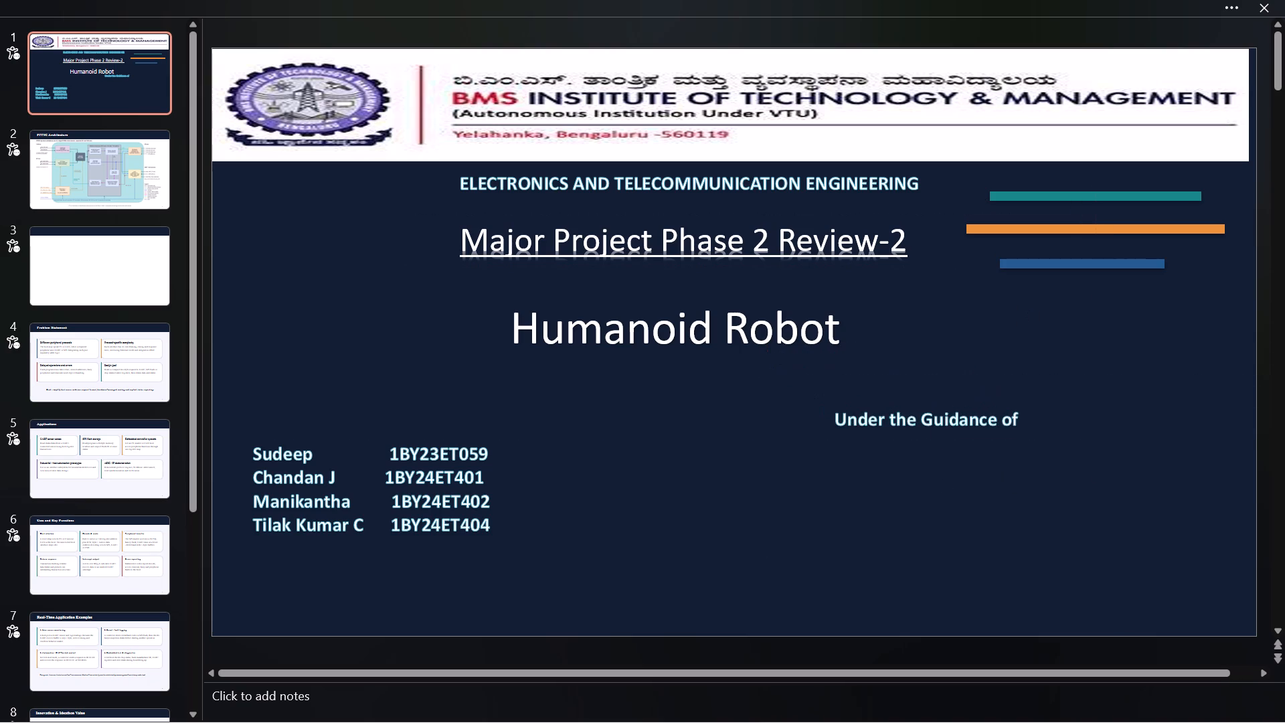
drag(1022, 457, 1104, 500)
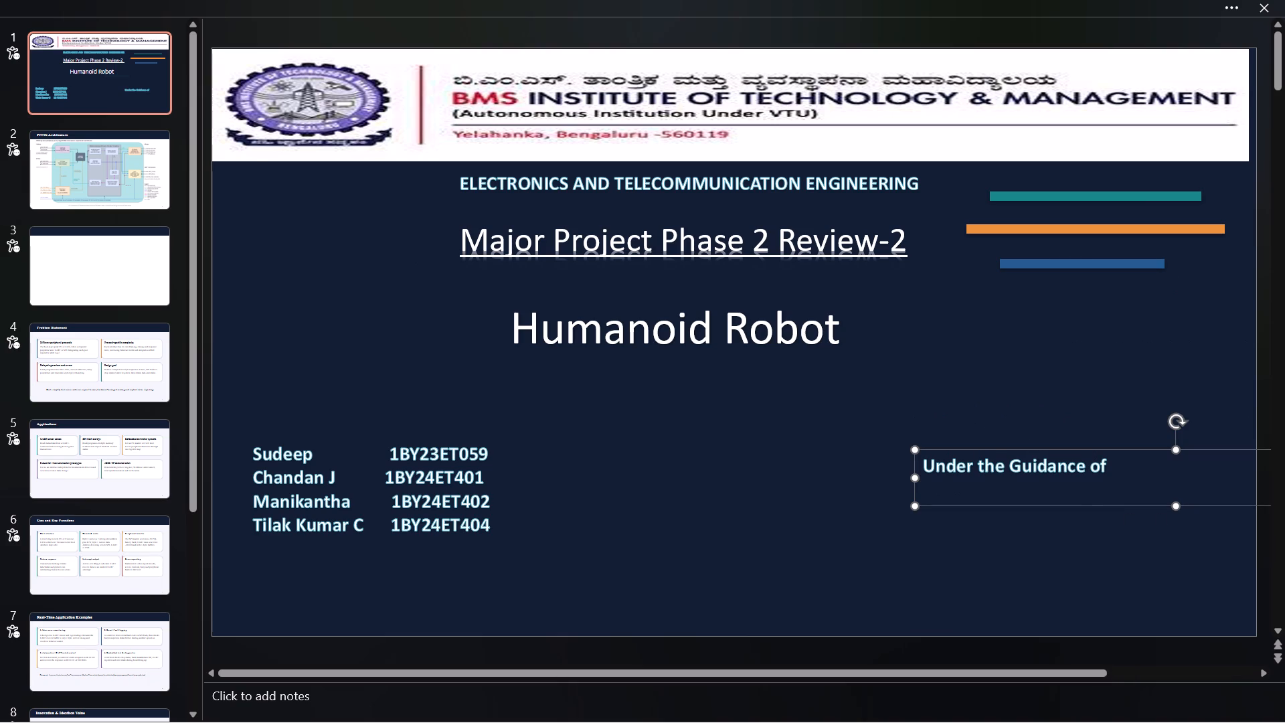
drag(1093, 504, 960, 482)
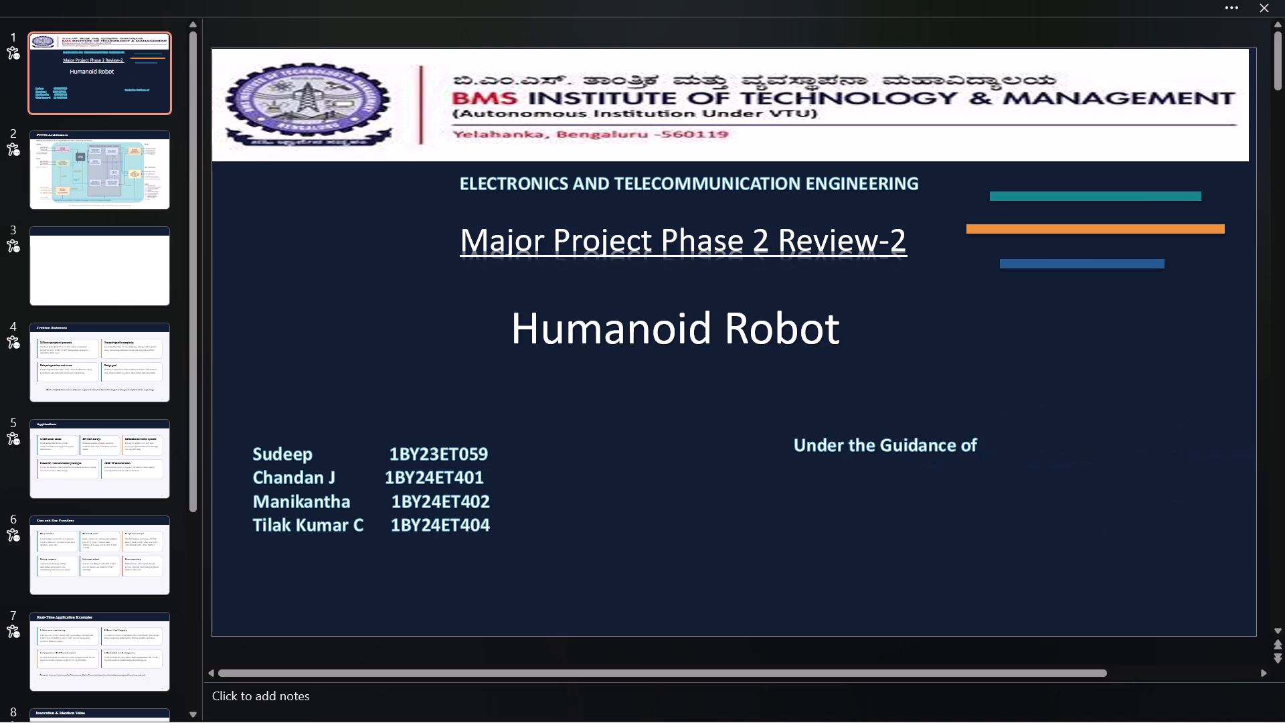
drag(960, 482, 959, 482)
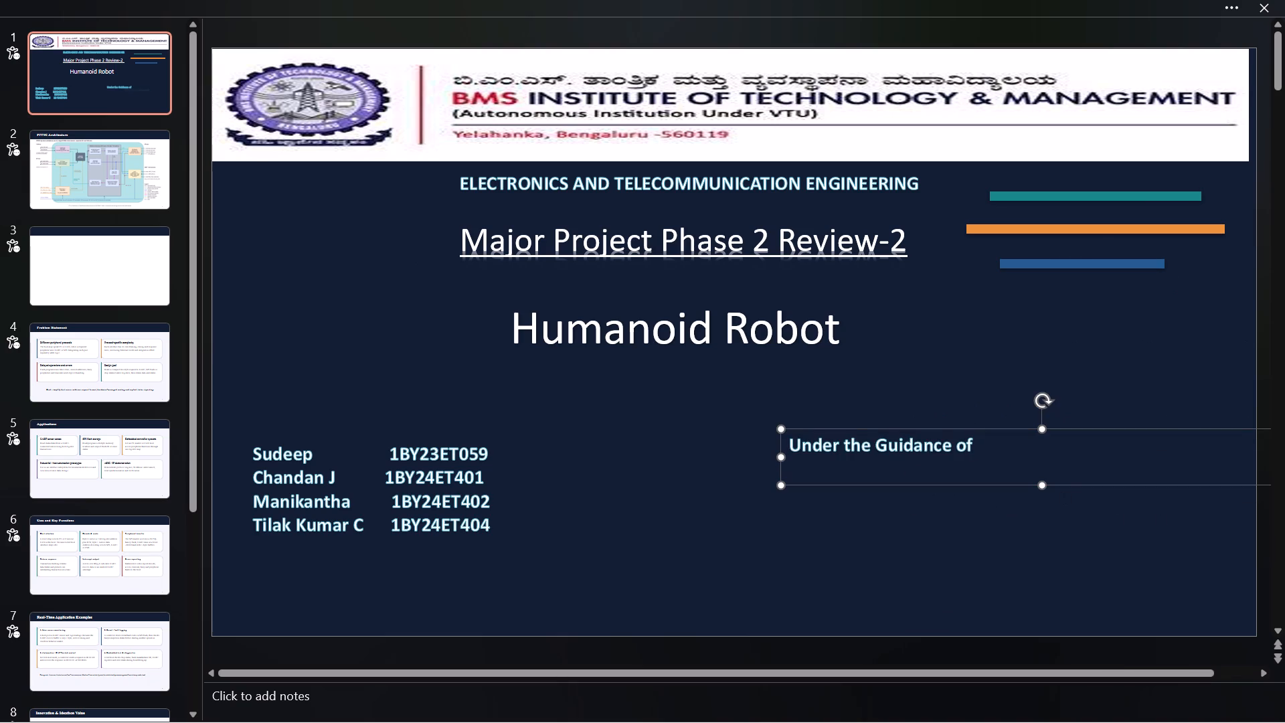
drag(1048, 485, 966, 476)
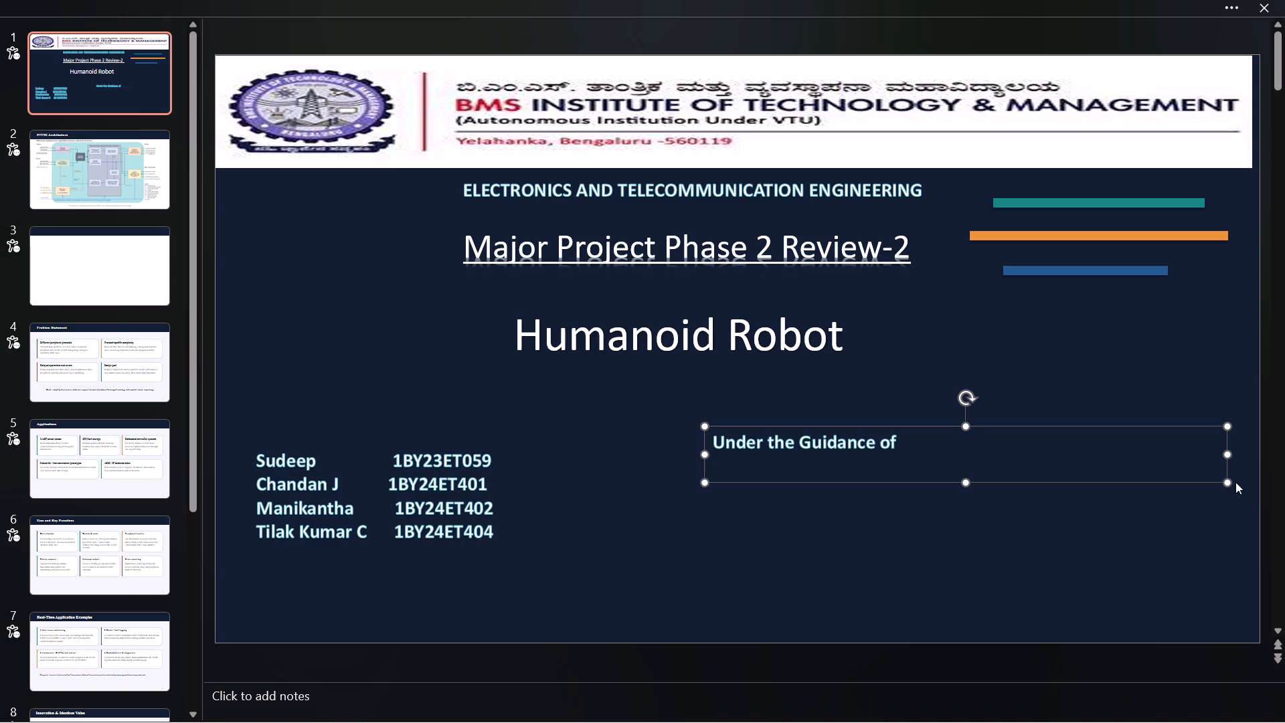
Narrow the 'Under the Guidance of' text box from its right side to a little over half its width.
drag(1229, 487, 1090, 467)
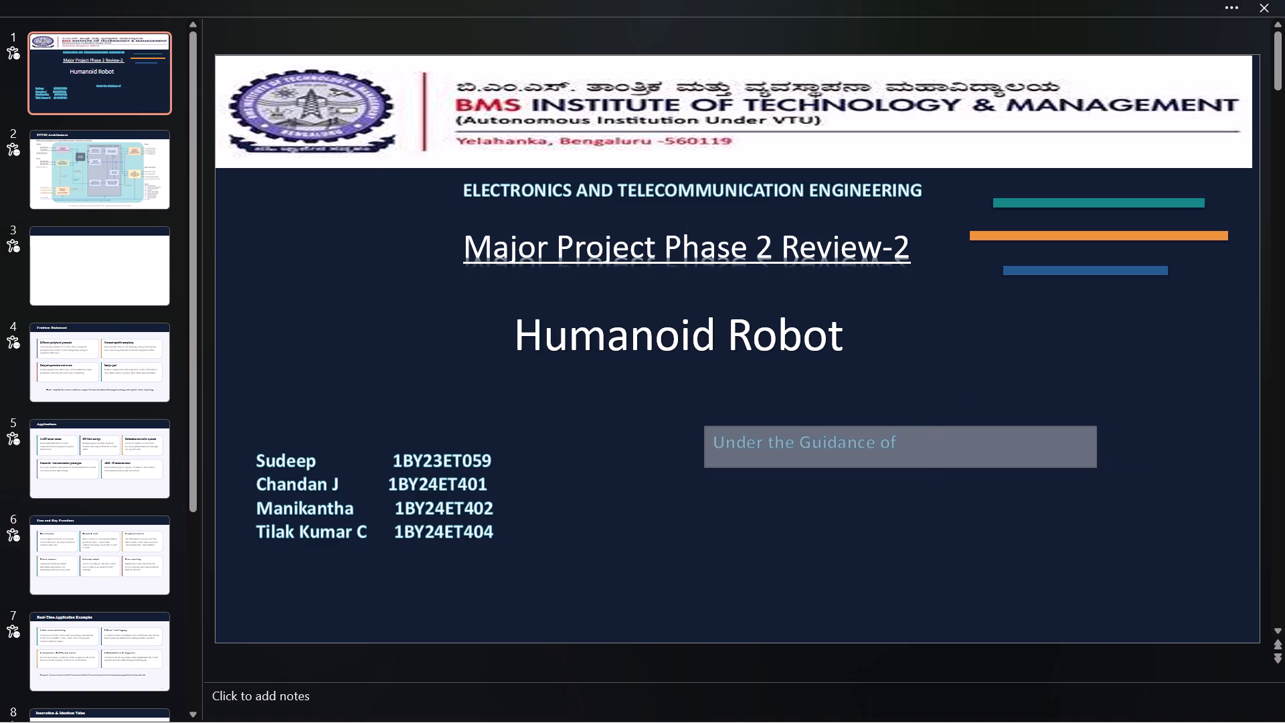
drag(1090, 467, 1005, 469)
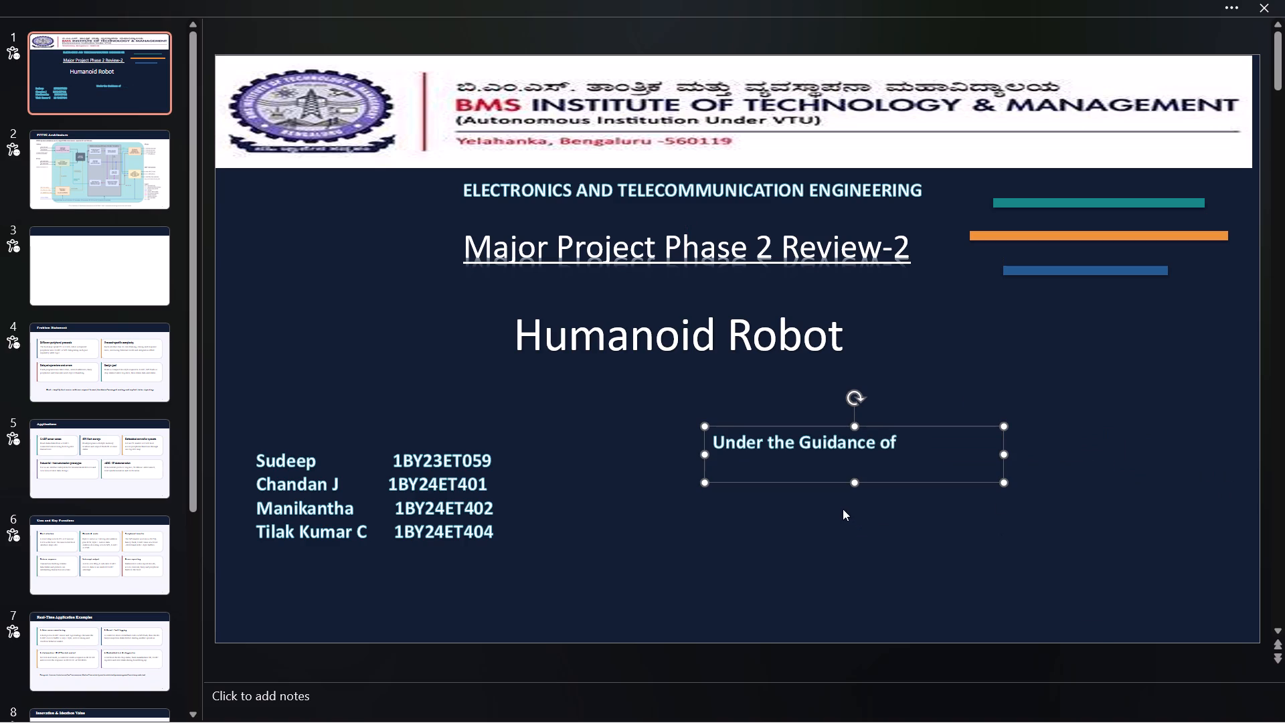
drag(853, 484, 853, 471)
click(855, 533)
click(875, 475)
click(886, 519)
Move the narrowed 'Under the Guidance of' box to the slide's right side, level with the first row of the team list.
drag(882, 479, 1052, 493)
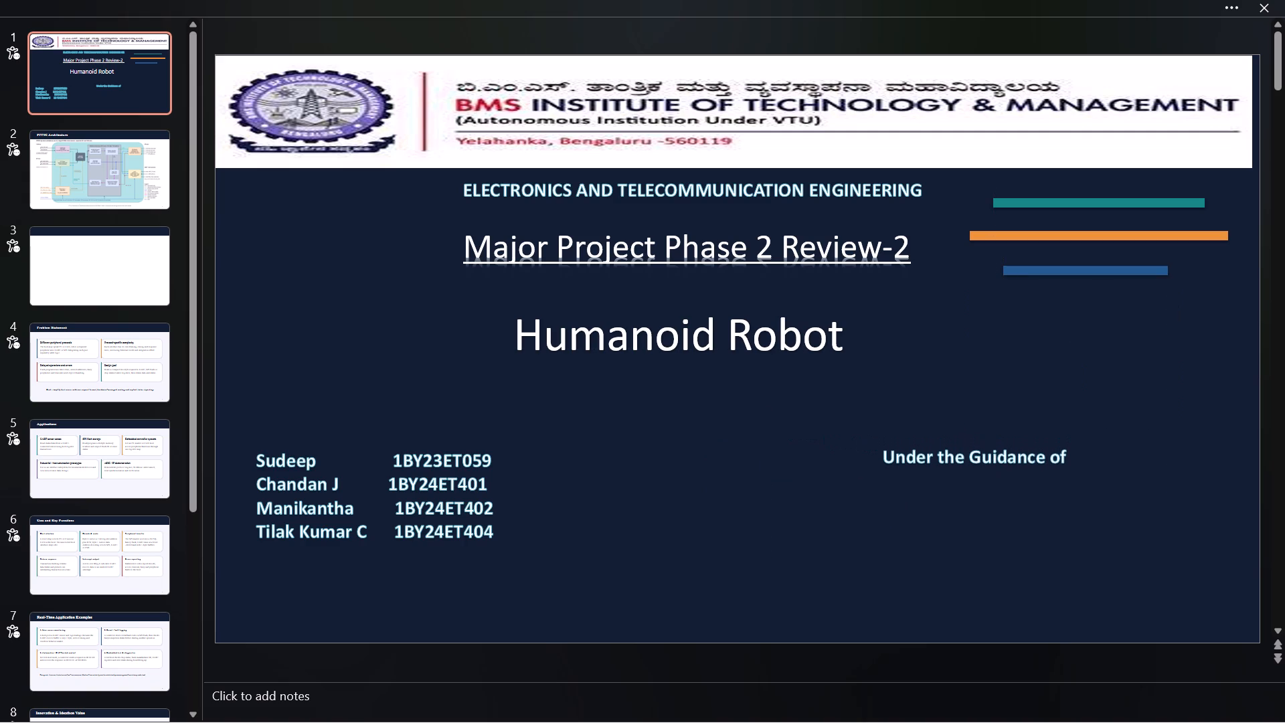
drag(1052, 493, 1059, 488)
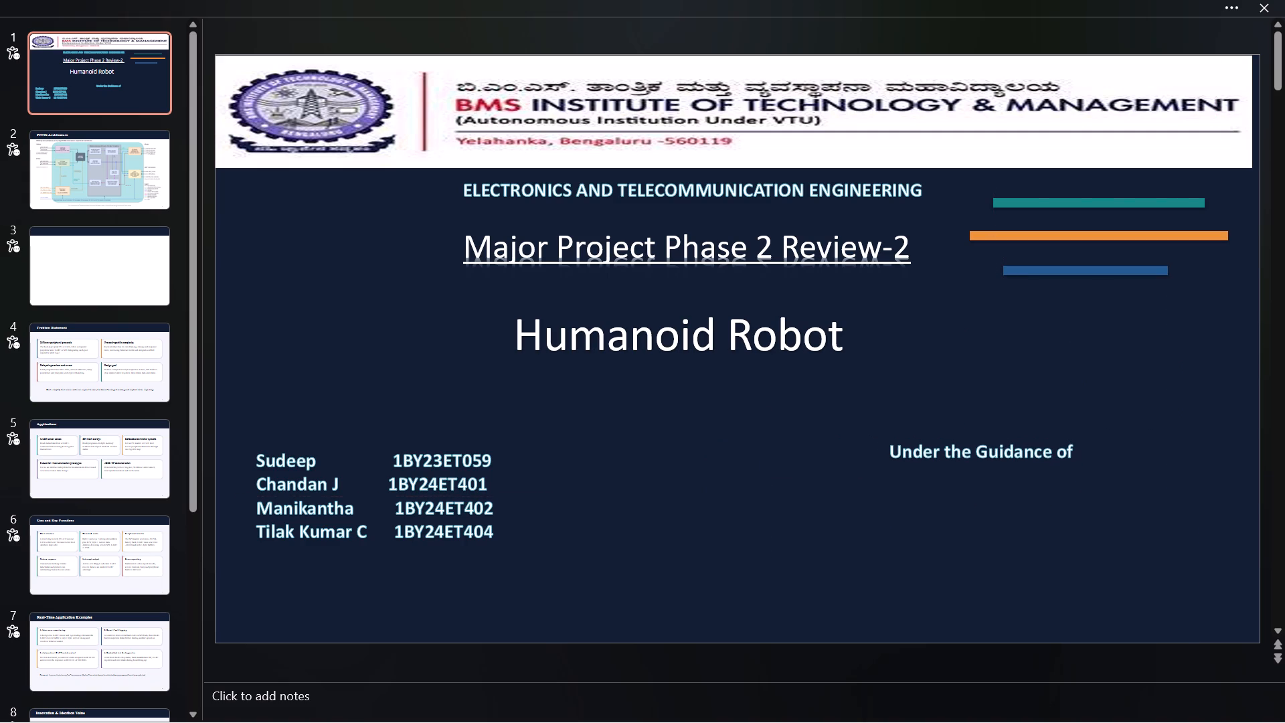
drag(1059, 488, 1078, 494)
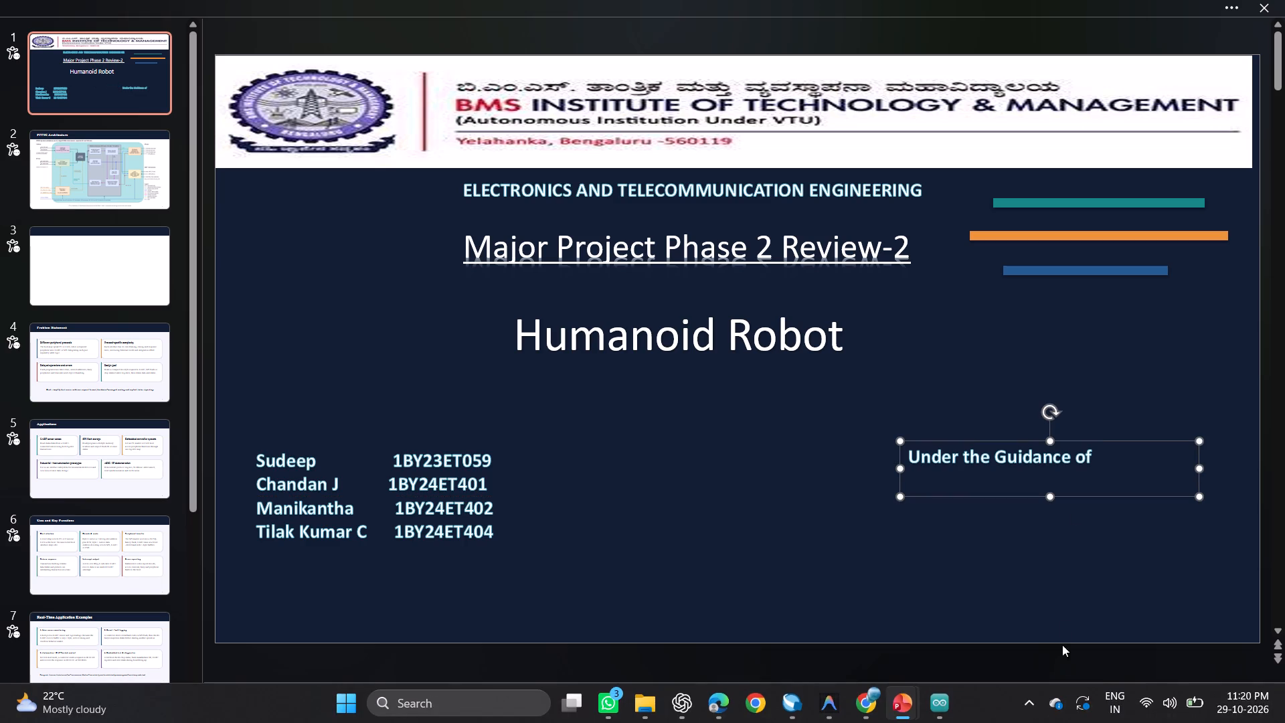
drag(1050, 495, 1046, 480)
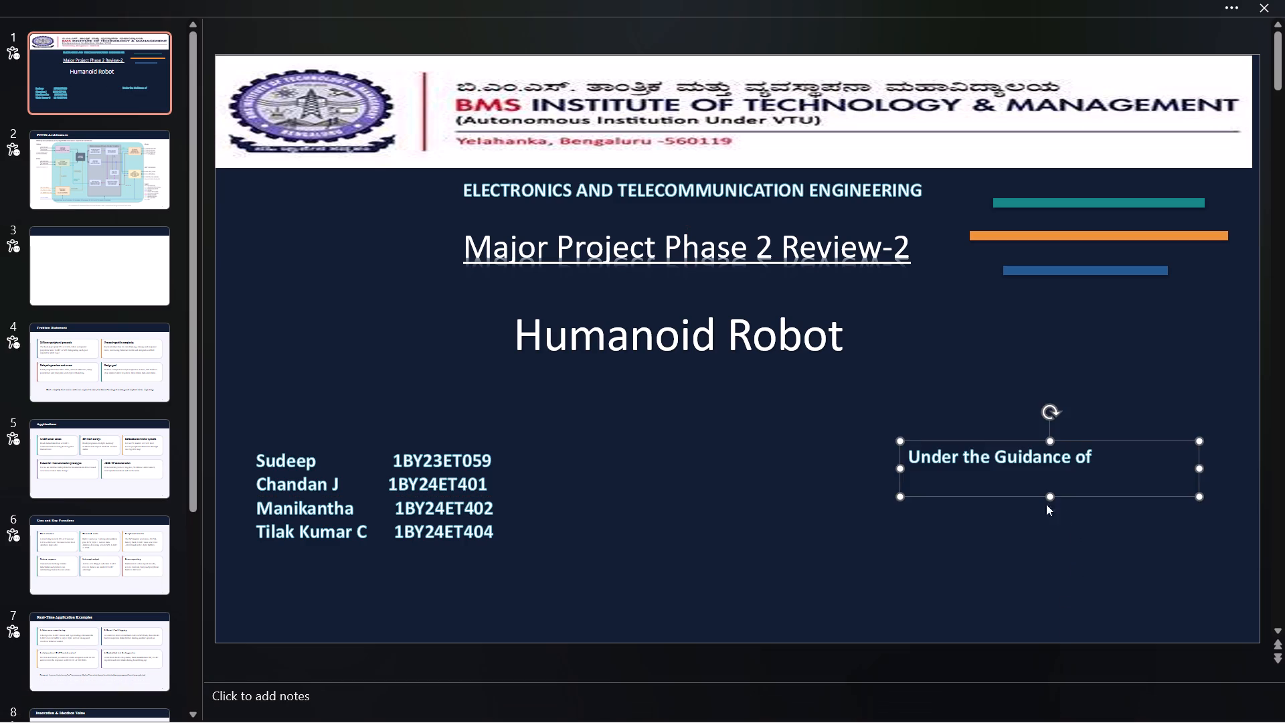
click(1060, 593)
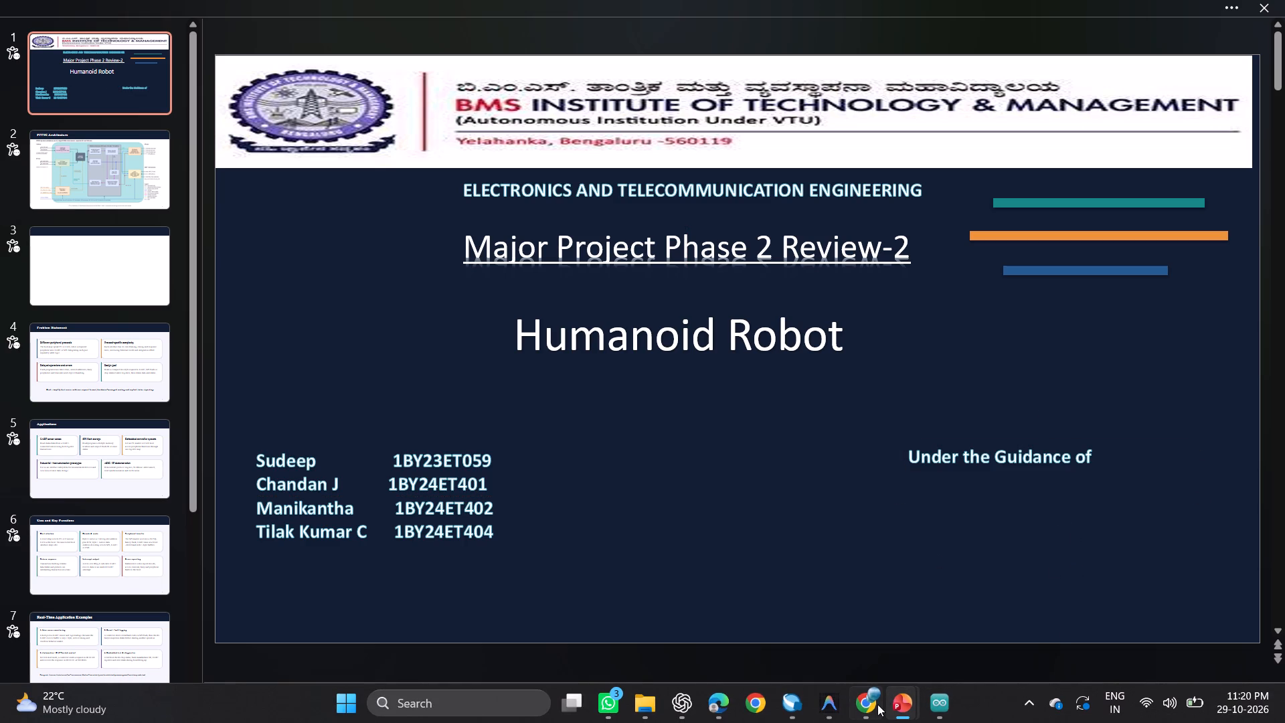
Switch to REVIEW 2.pptx and copy the guide's name and '(Assistant Prof)' text from its title slide.
click(991, 644)
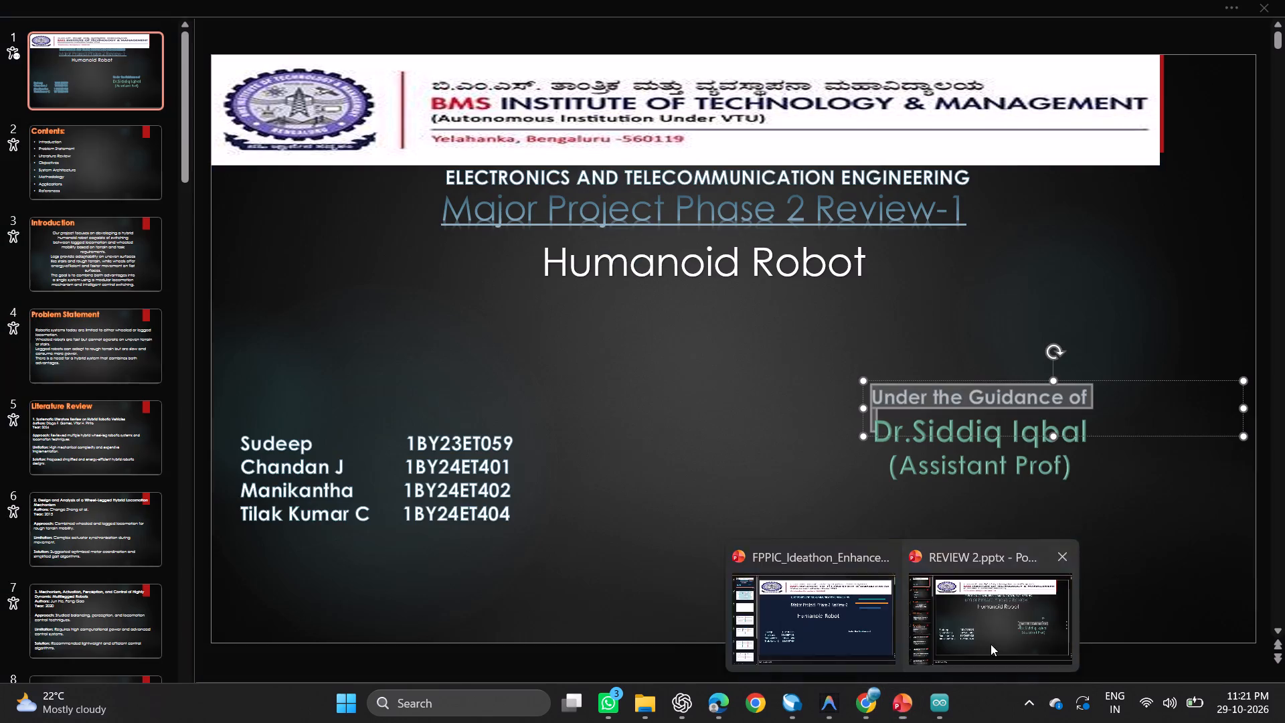
click(956, 463)
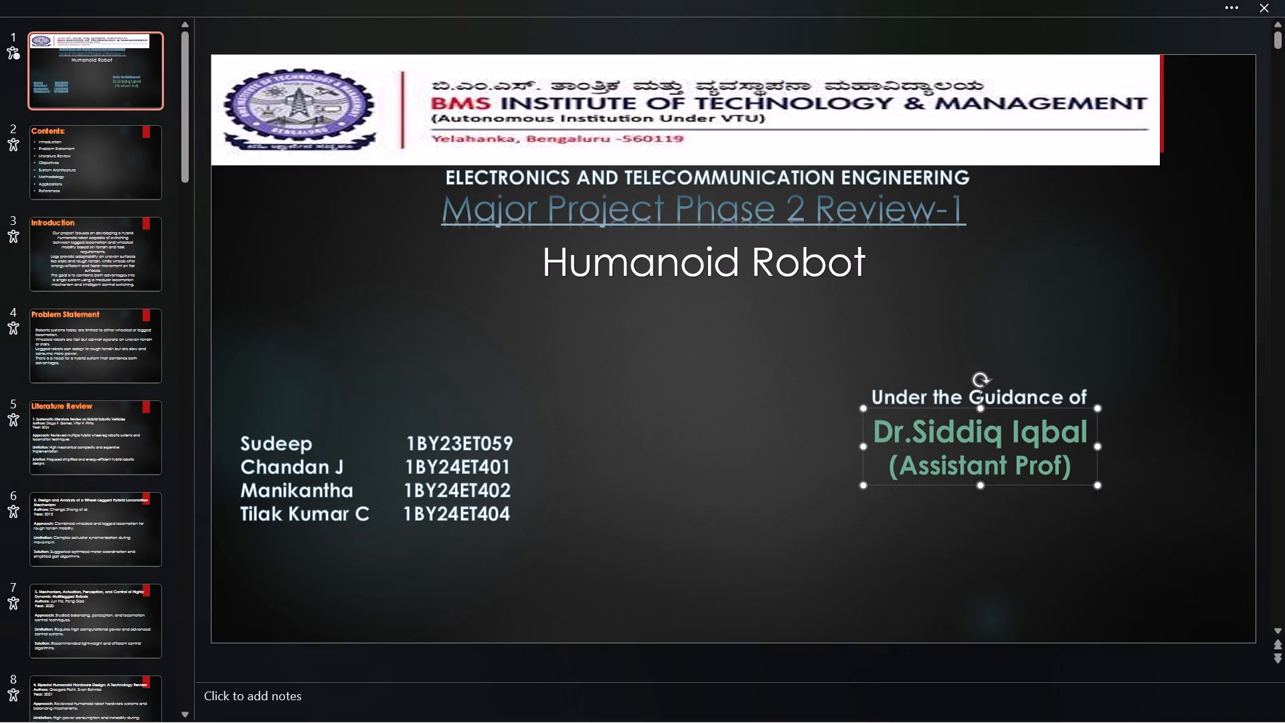
key(ctrl+s)
key(ctrl+a)
key(ctrl+c)
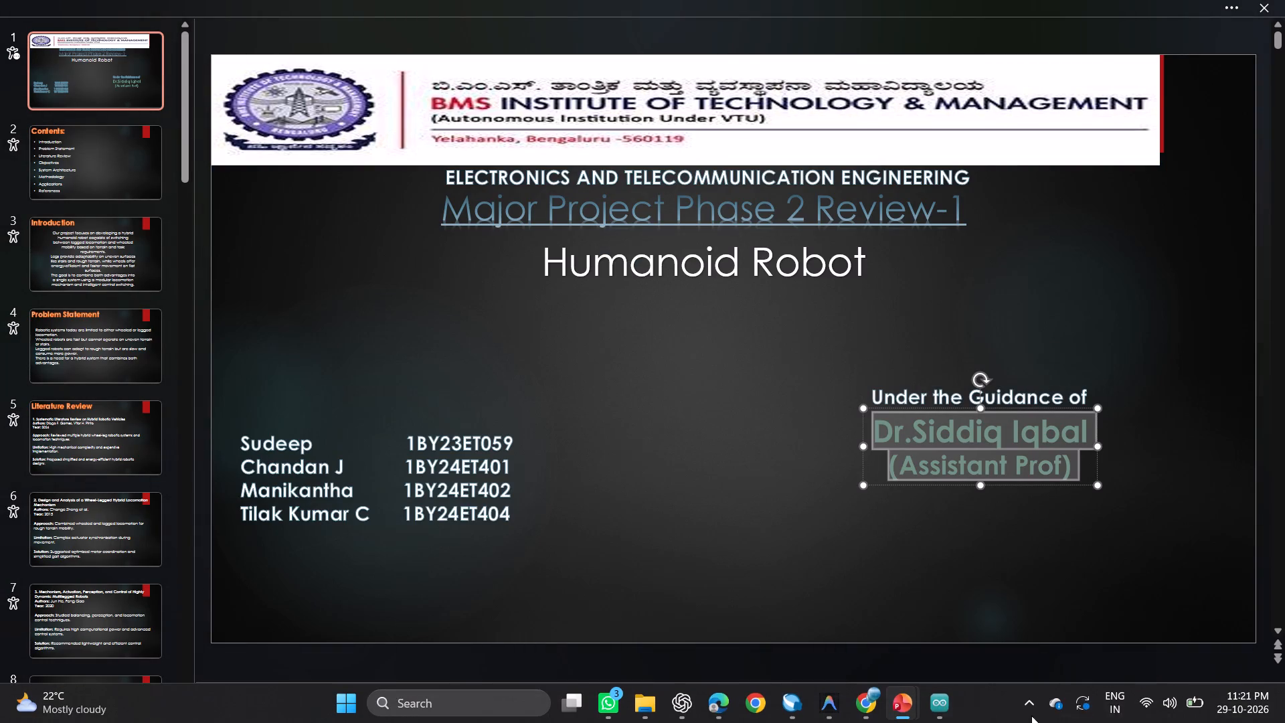
click(827, 710)
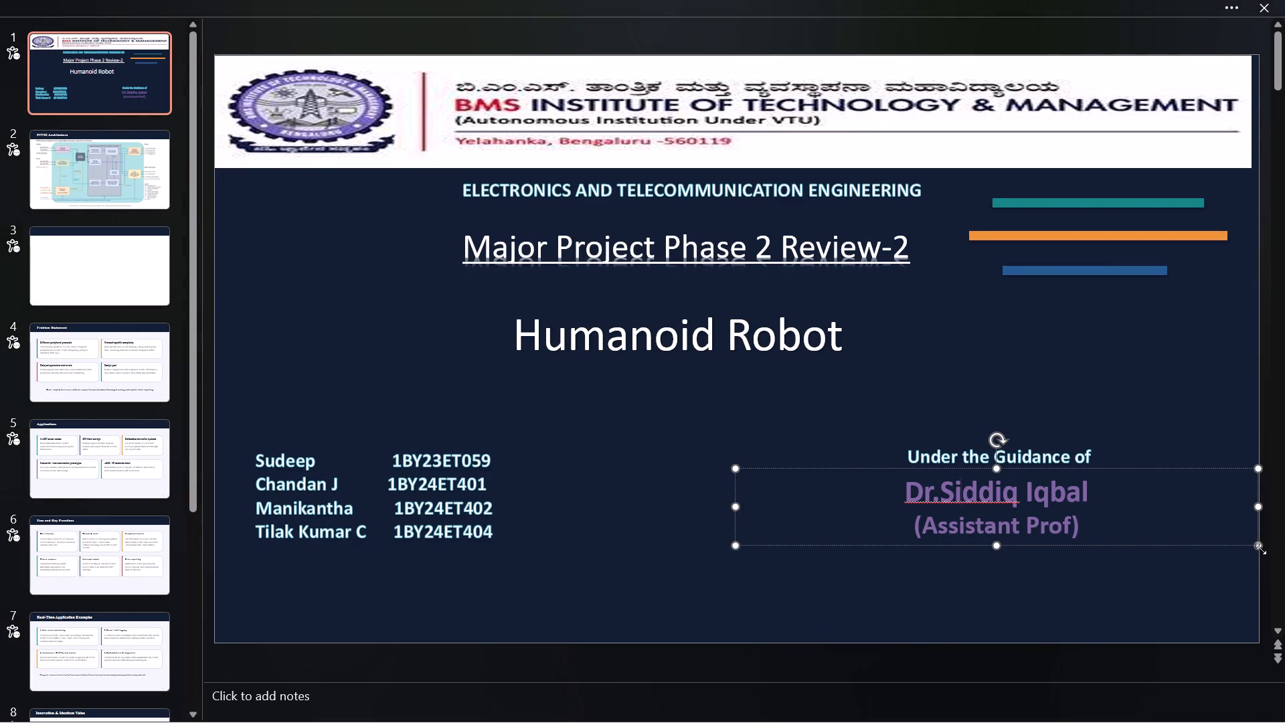
Narrow the guide's name text box on the title slide so its right edge sits inside the slide, keeping both text lines within it.
drag(1261, 549, 1206, 531)
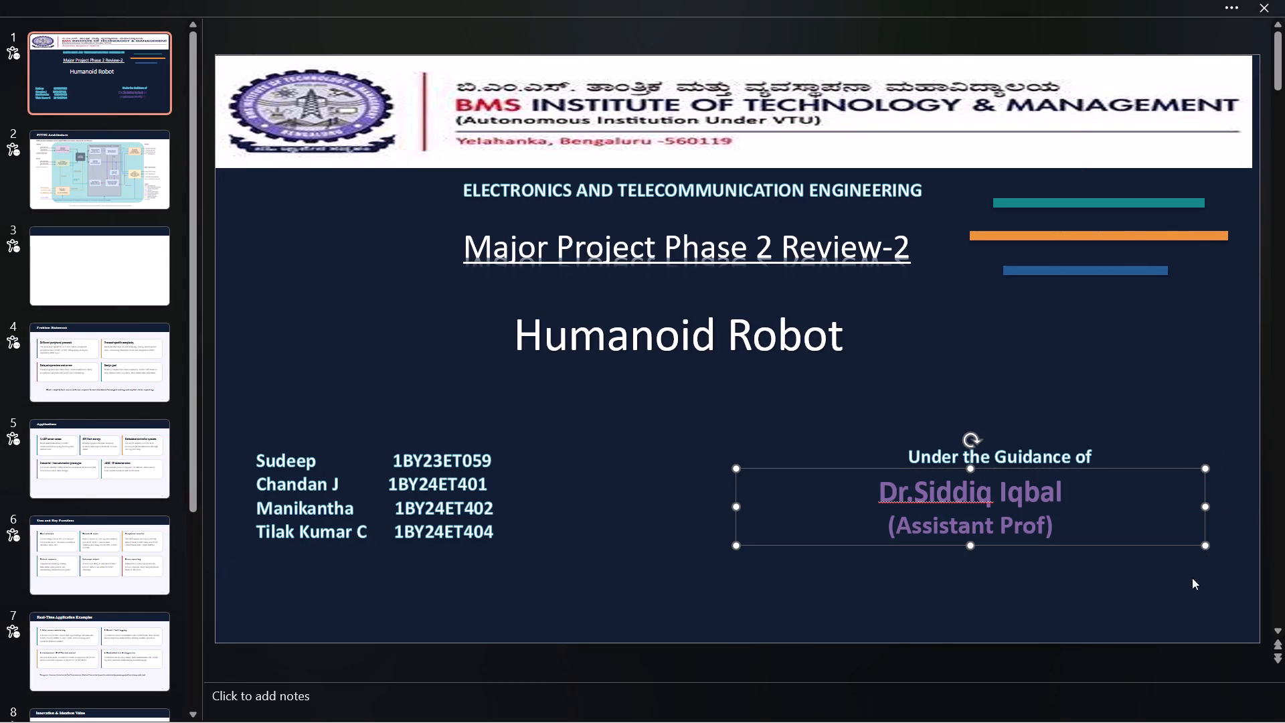
drag(1203, 466, 1158, 487)
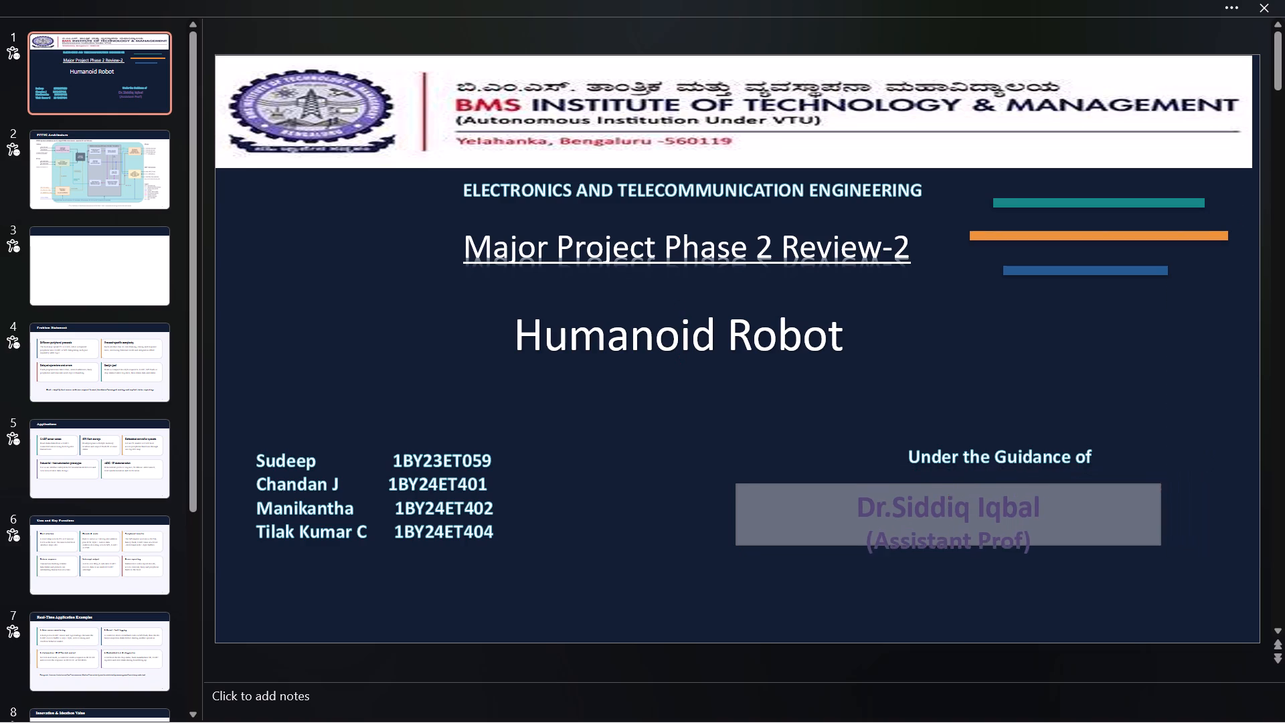
drag(1158, 487, 1162, 465)
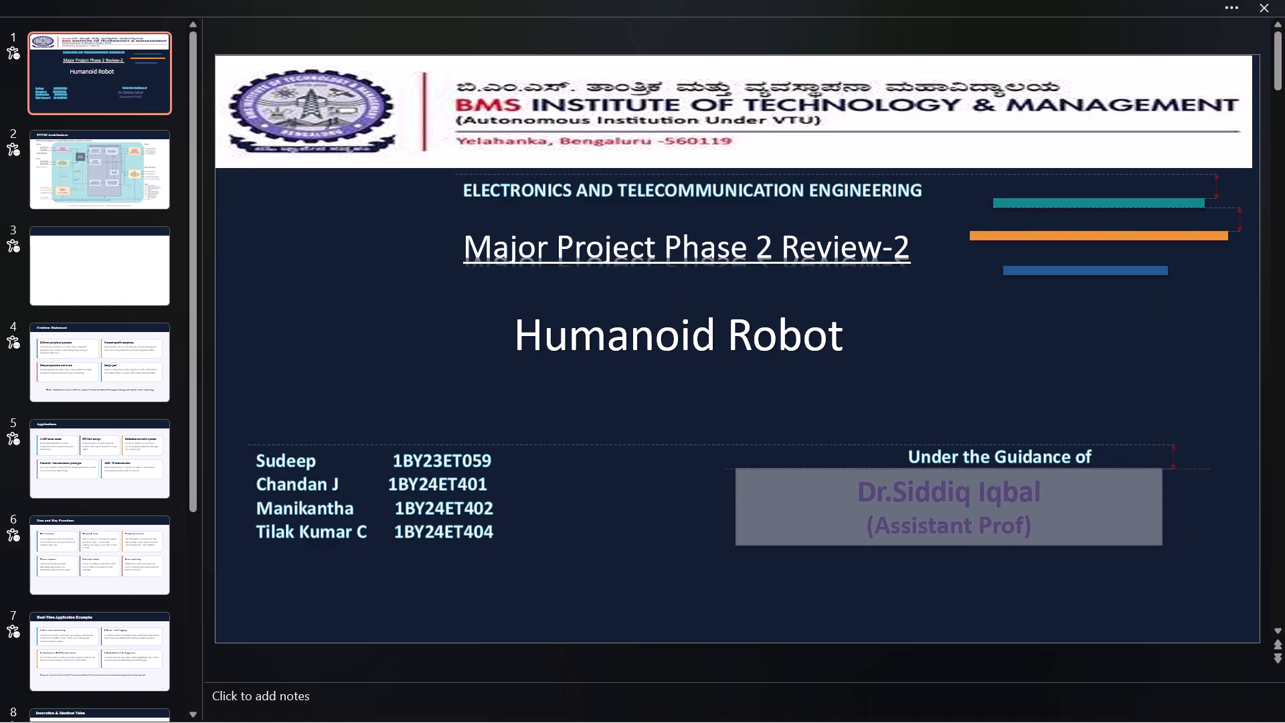
drag(1162, 465, 1182, 466)
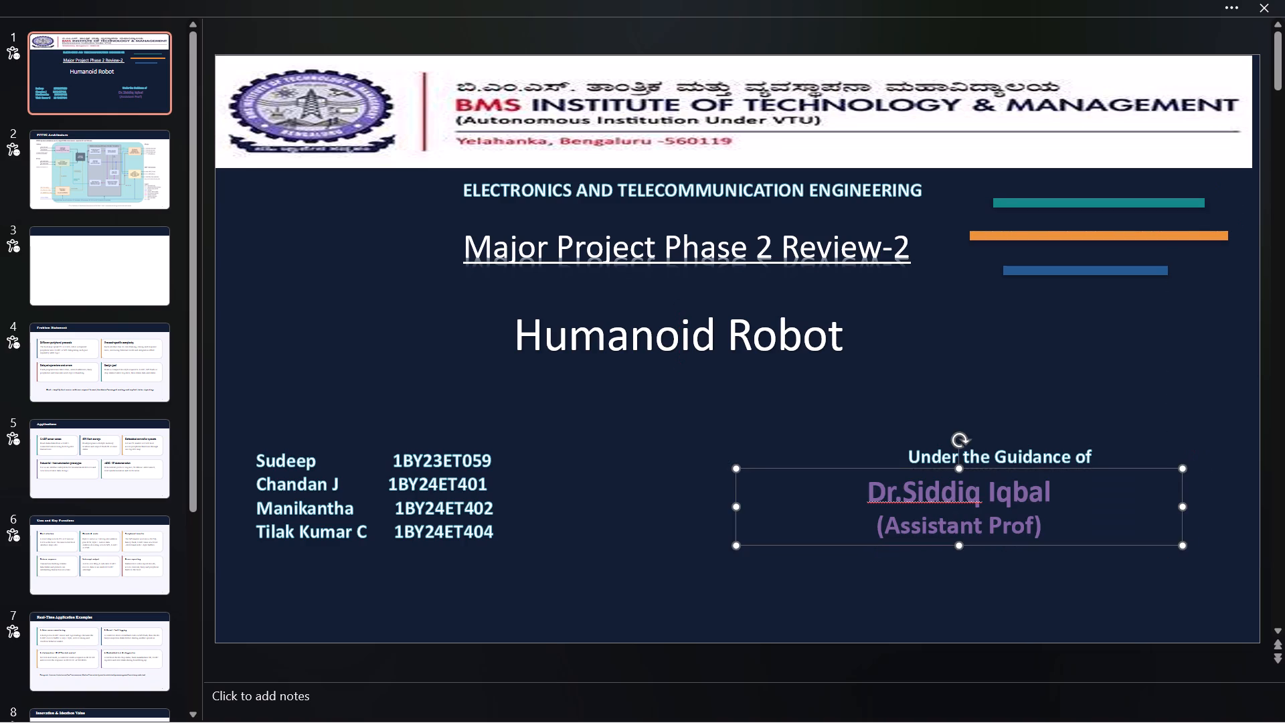
click(1151, 615)
Change the font colour of the guide's name and '(Assistant Prof)' to white.
click(983, 528)
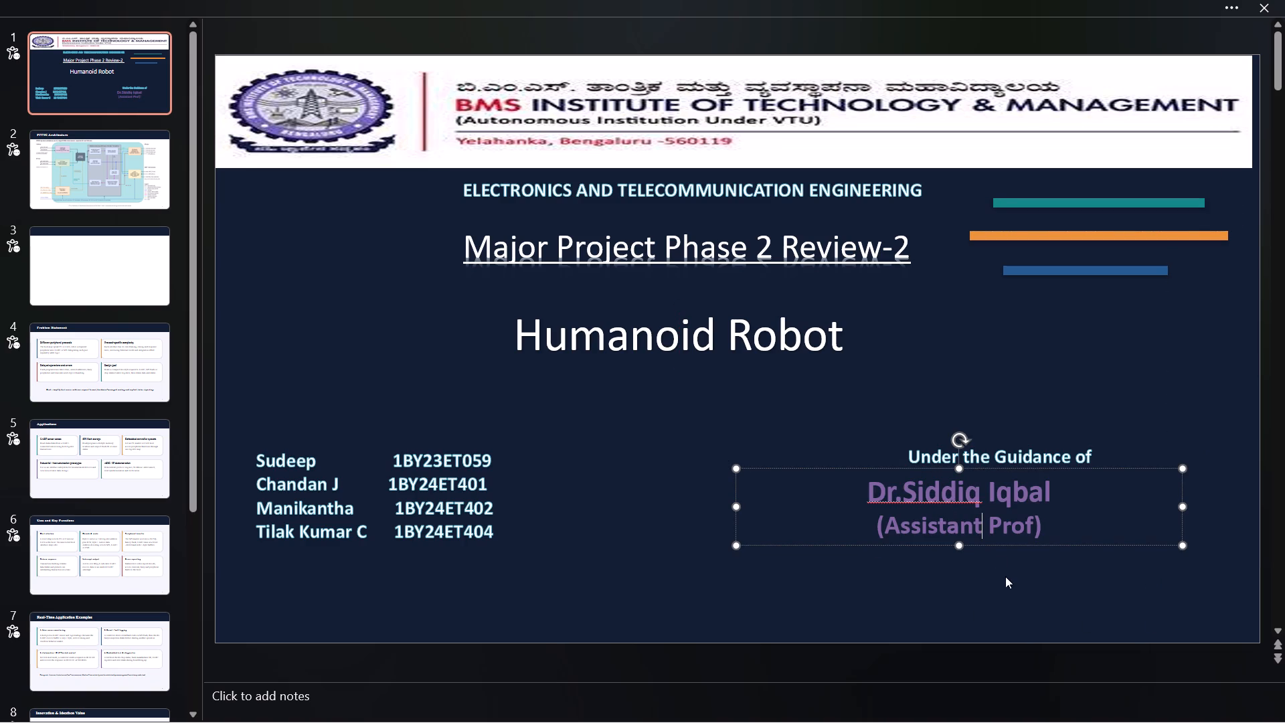
click(1007, 578)
click(977, 519)
key(ctrl+a)
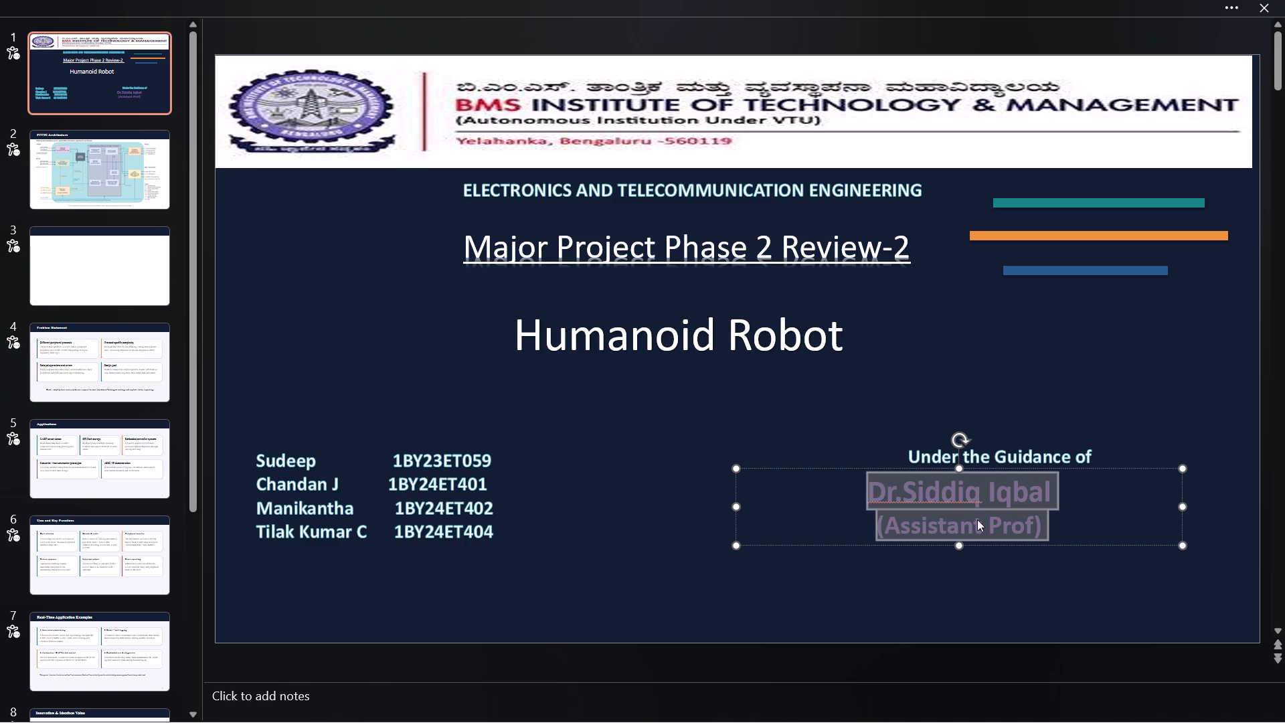
click(1236, 10)
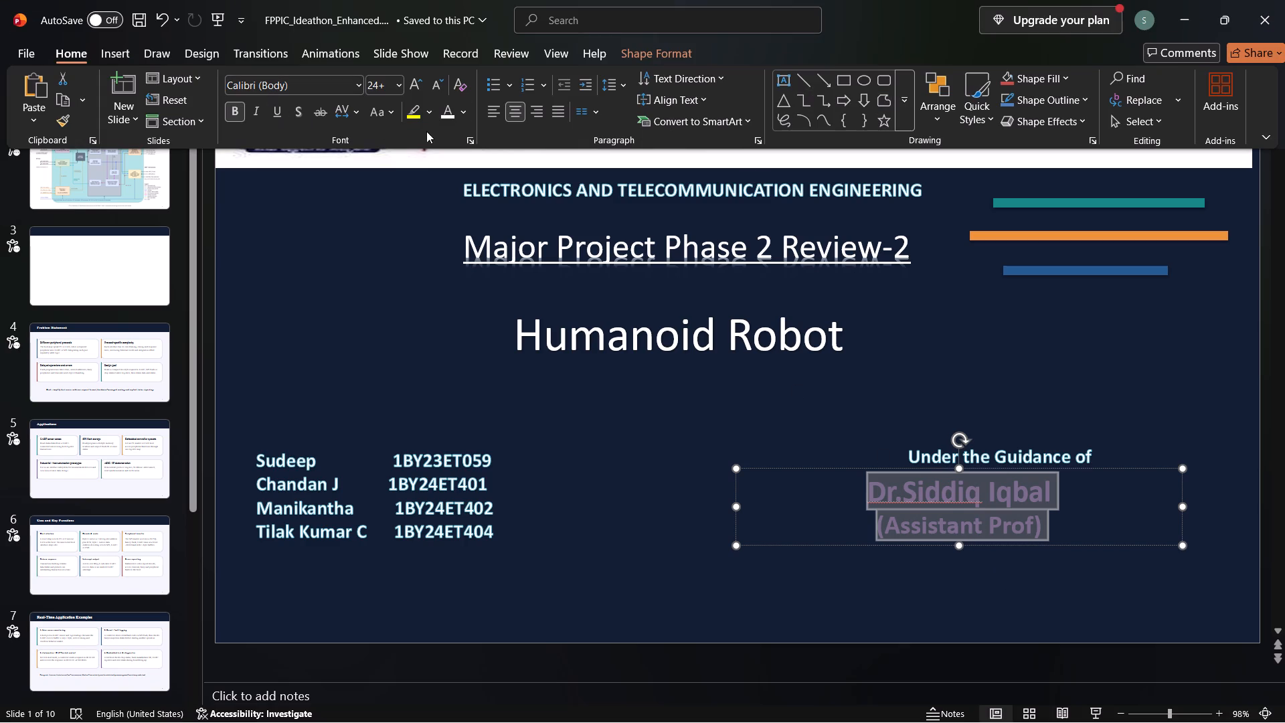
click(445, 116)
click(925, 611)
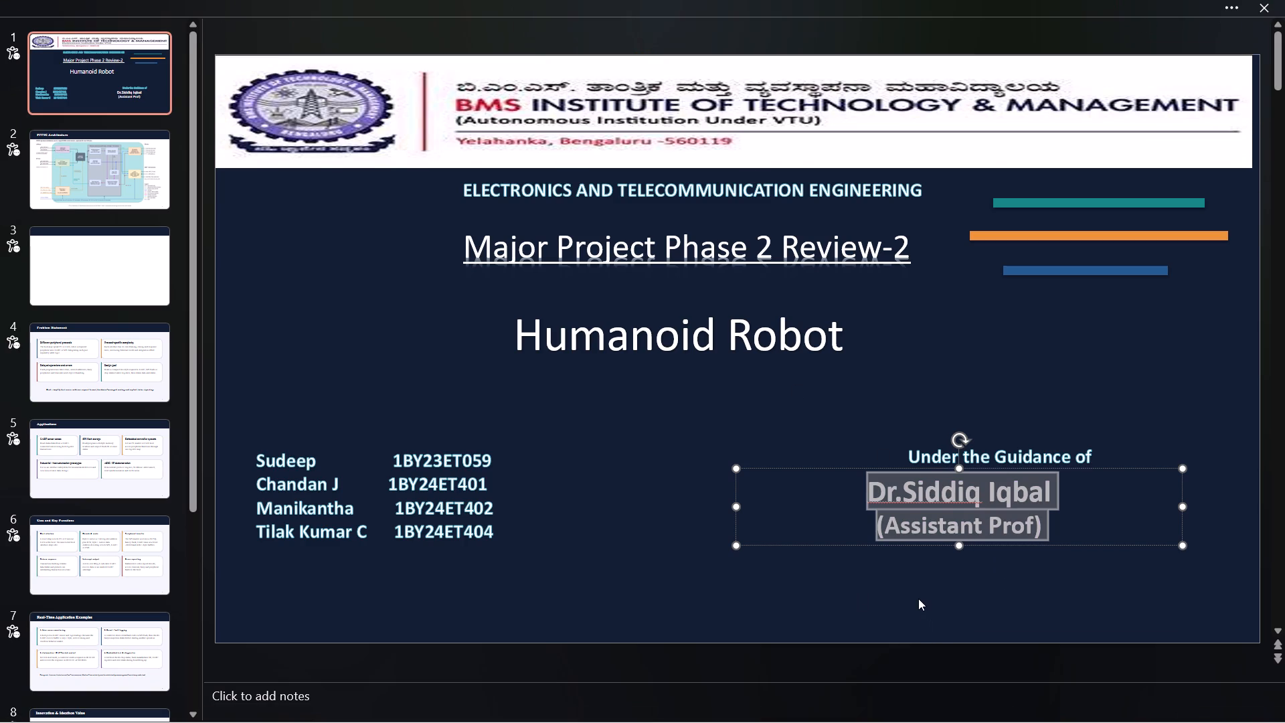
click(918, 598)
Shift the guide's name text box slightly right so its text is centred beneath 'Under the Guidance of'.
click(957, 519)
drag(957, 519, 987, 512)
click(951, 641)
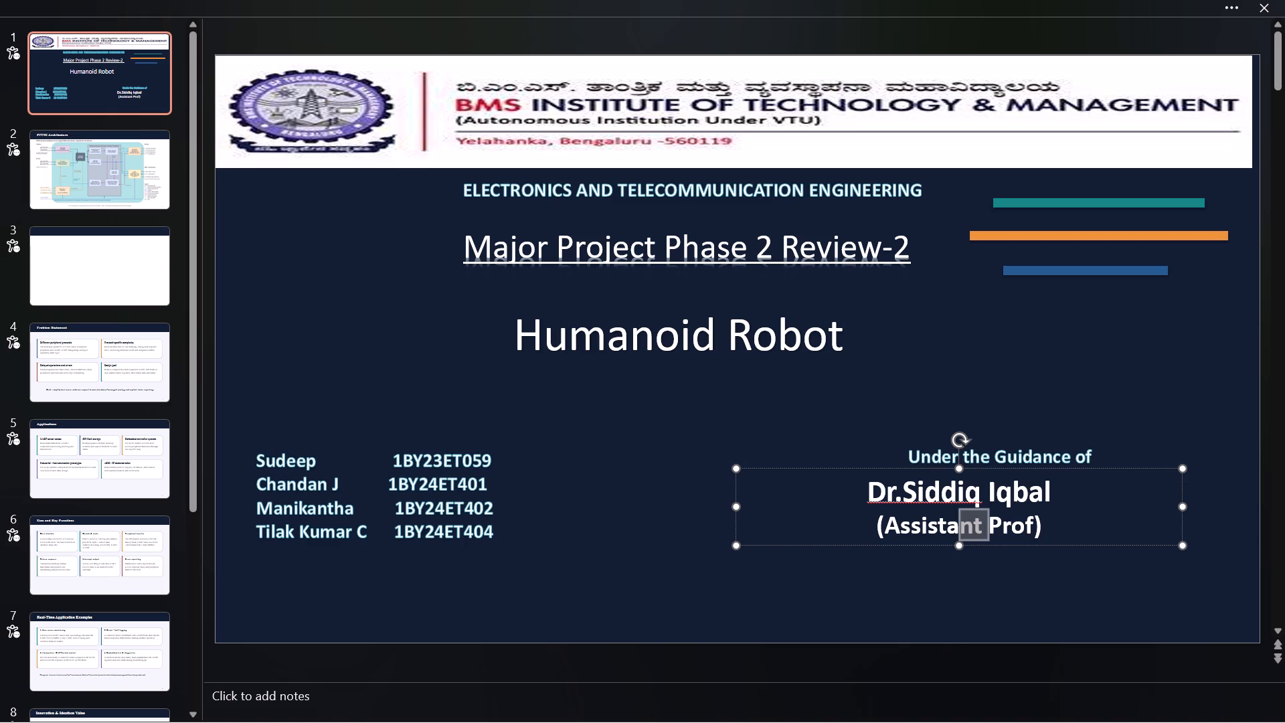
drag(1025, 546, 1065, 545)
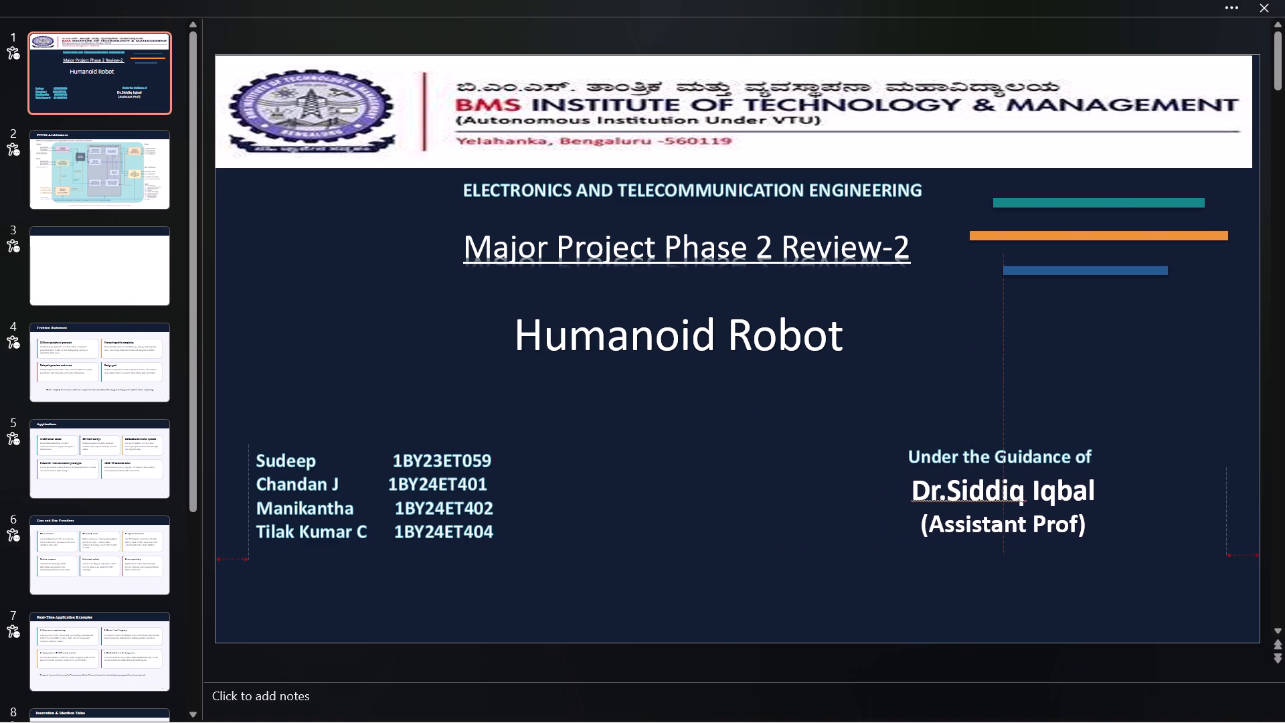
Fine-tune the guide's name box so its text sits just below 'Under the Guidance of' with a small gap.
drag(1065, 545, 1063, 540)
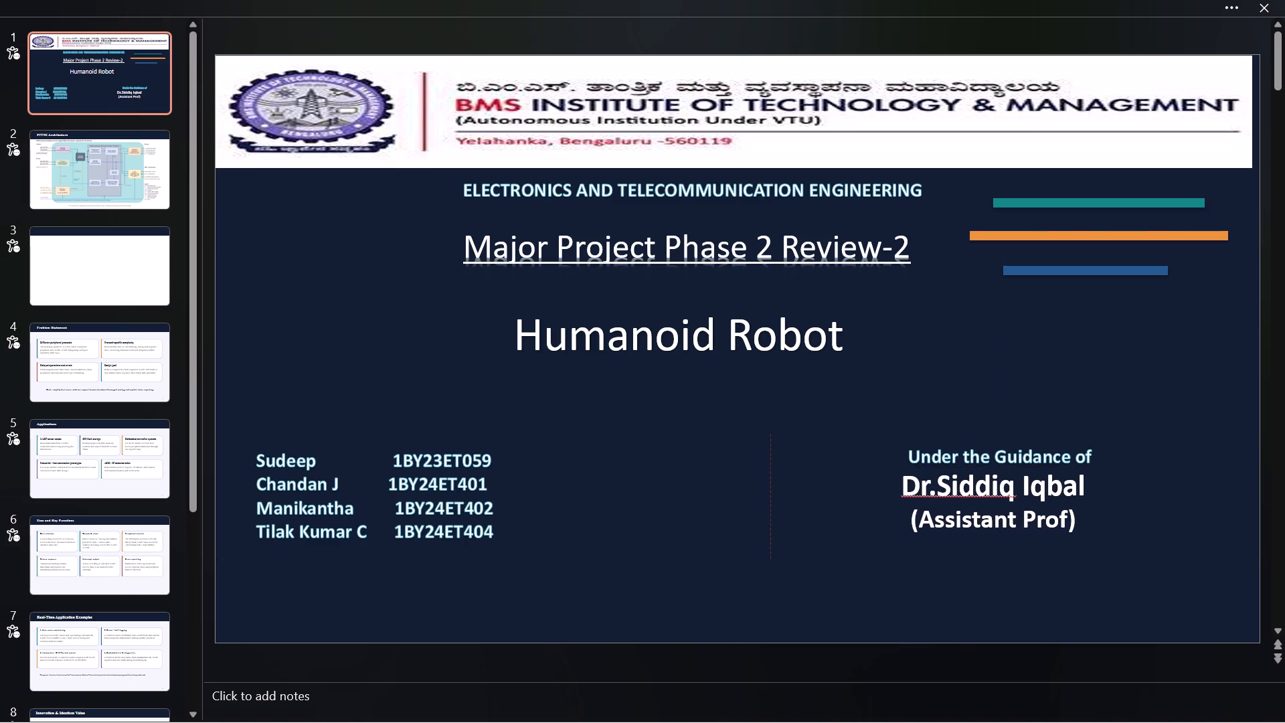
drag(1063, 540, 1057, 540)
click(920, 596)
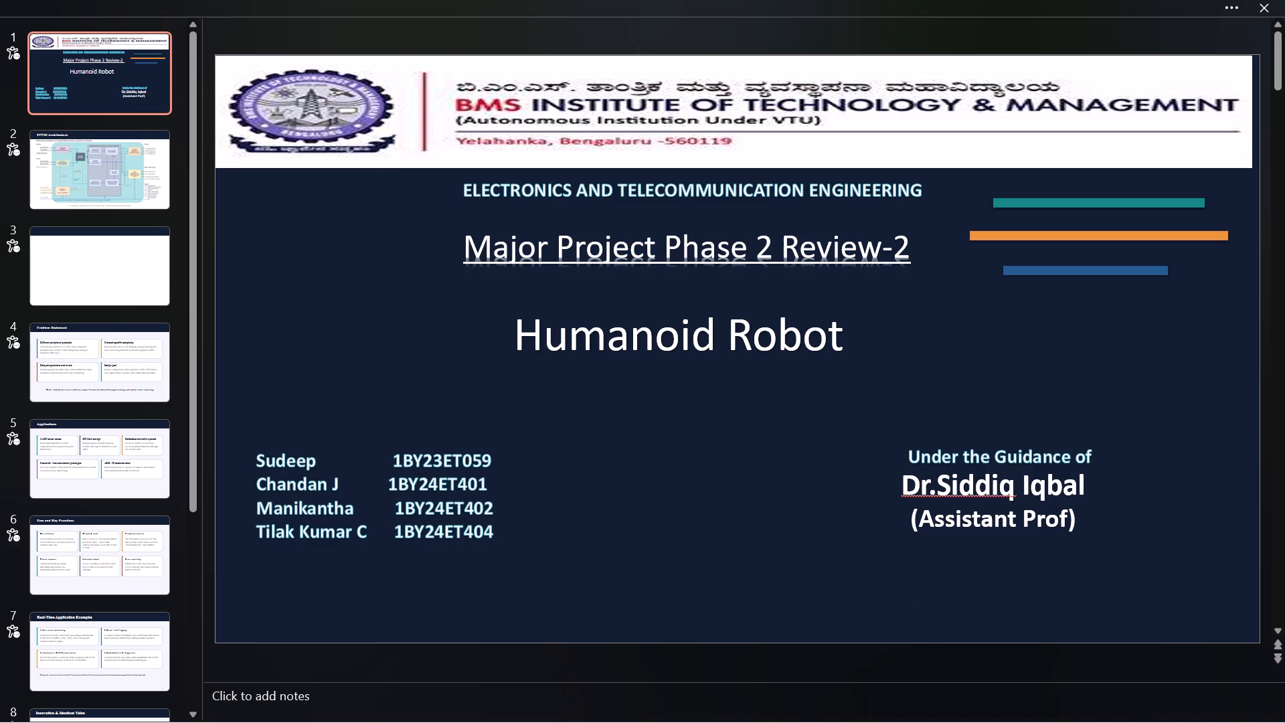
drag(999, 467, 997, 455)
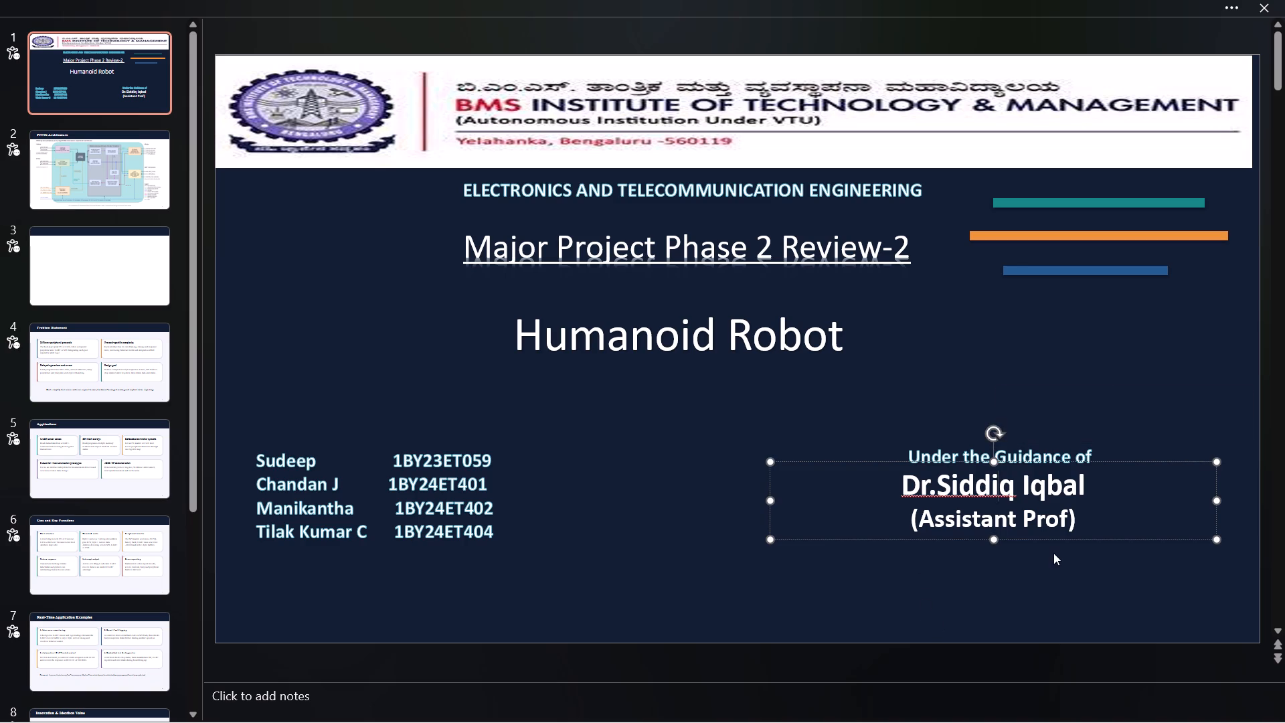
drag(1049, 535, 1053, 546)
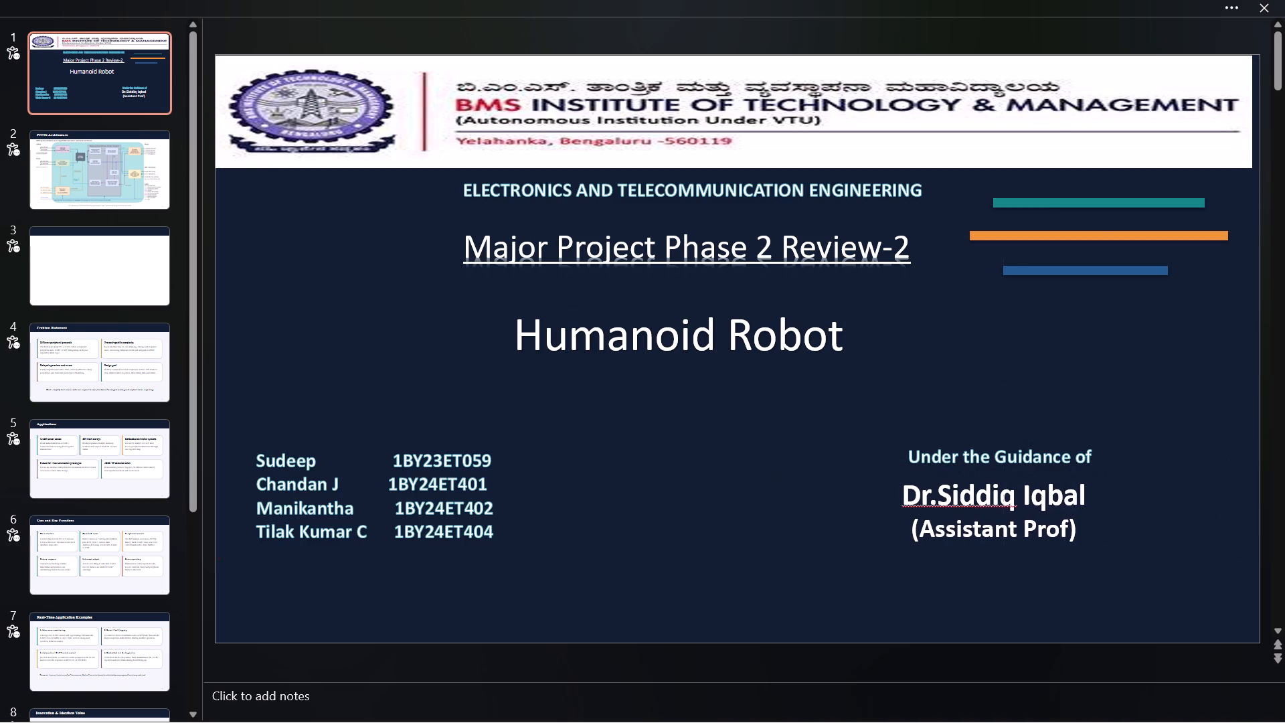
drag(1053, 546, 1051, 546)
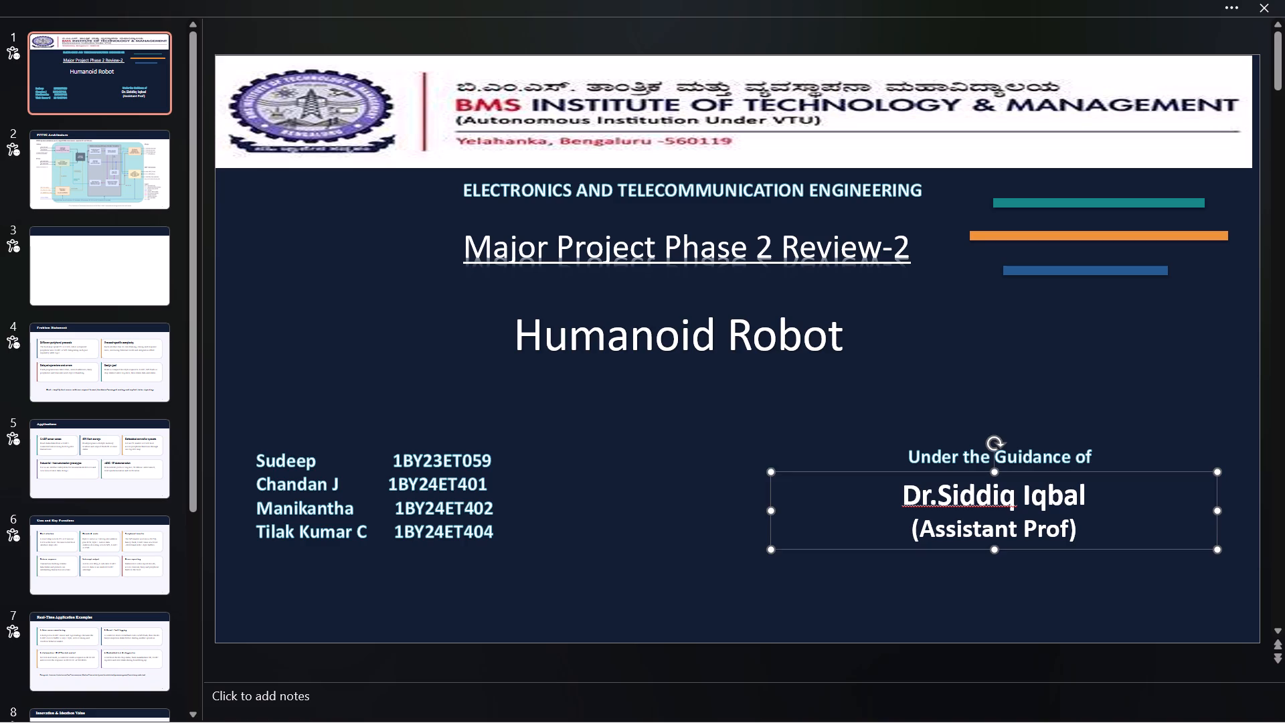
Check the font size of the 'Under the Guidance of' text.
click(1037, 459)
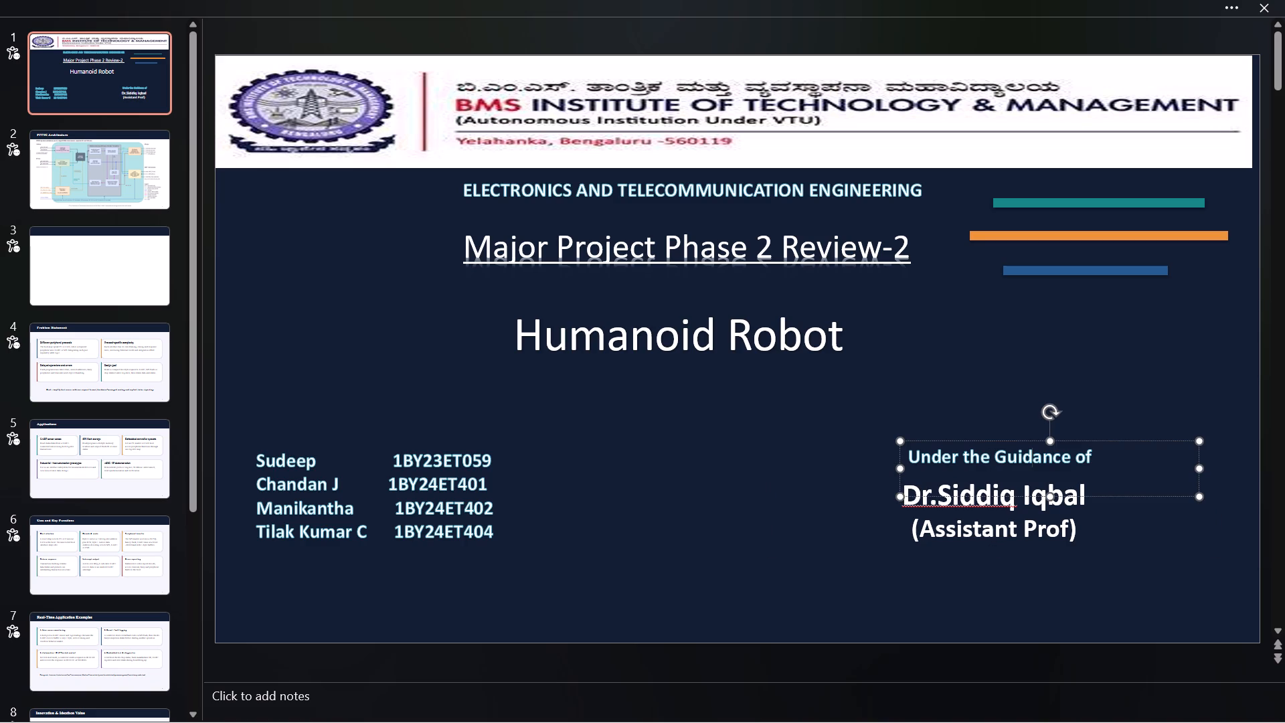
key(ctrl+a)
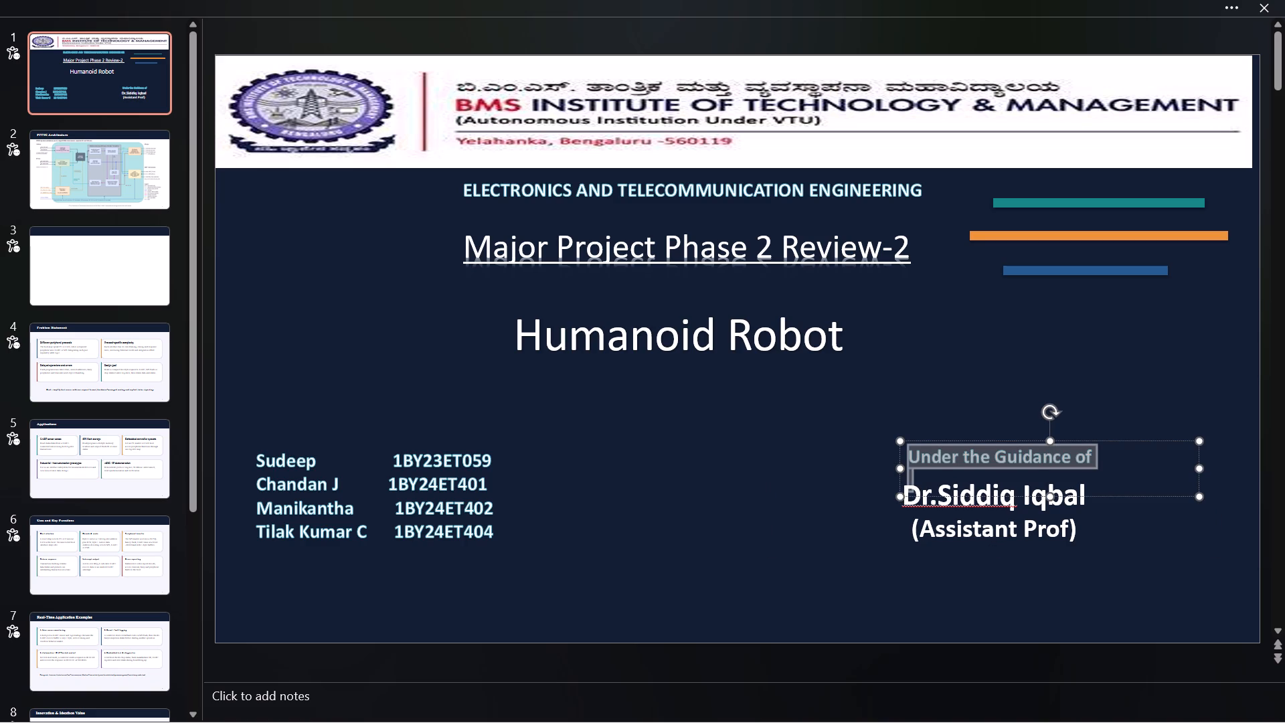
click(1236, 4)
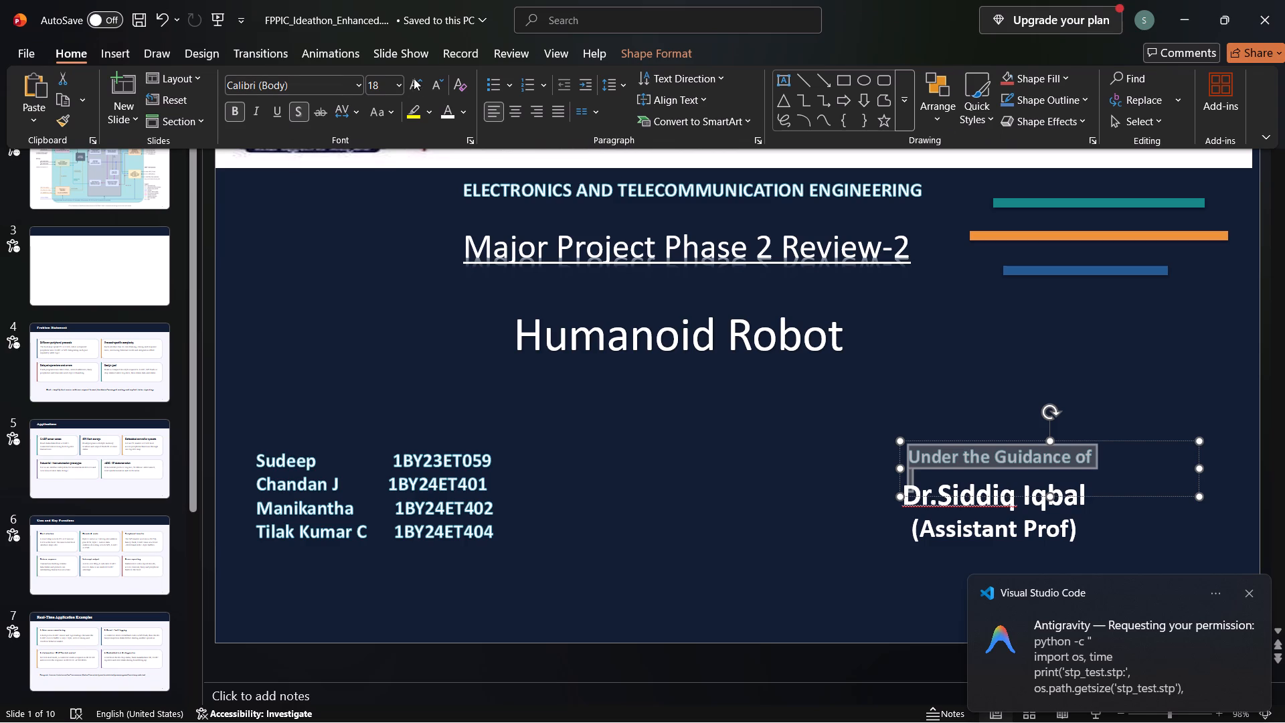
click(398, 90)
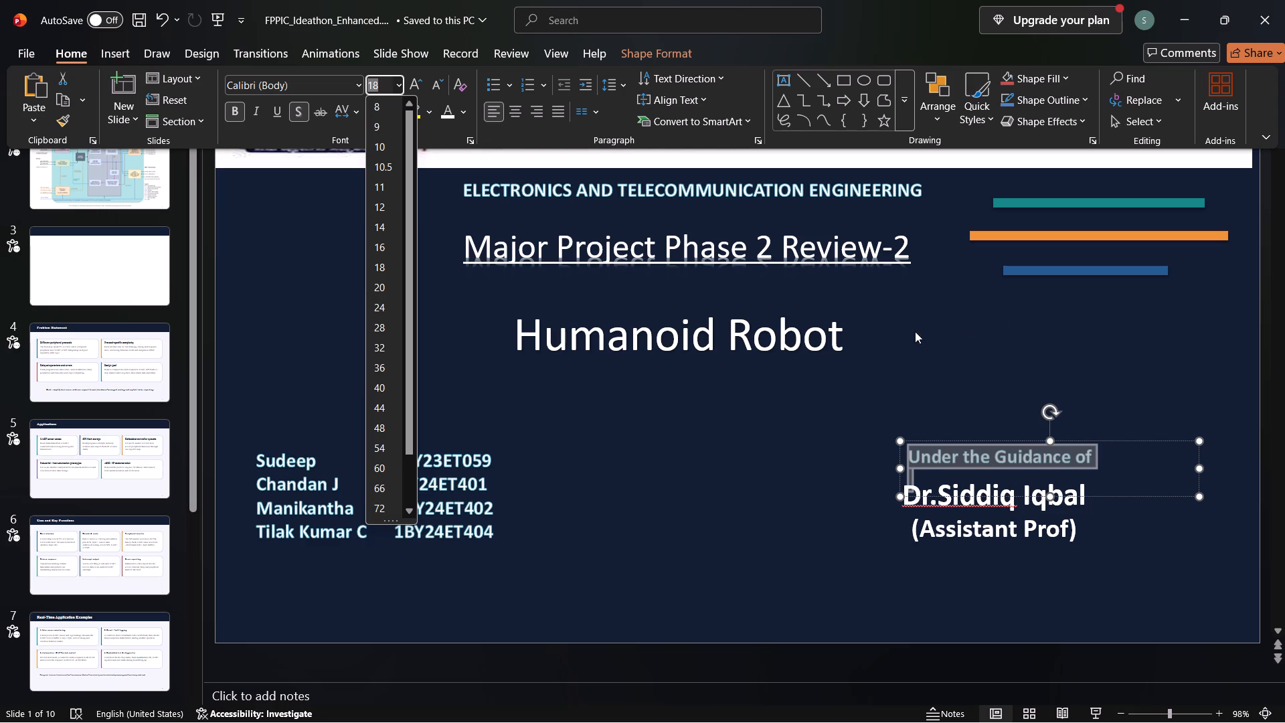
click(641, 420)
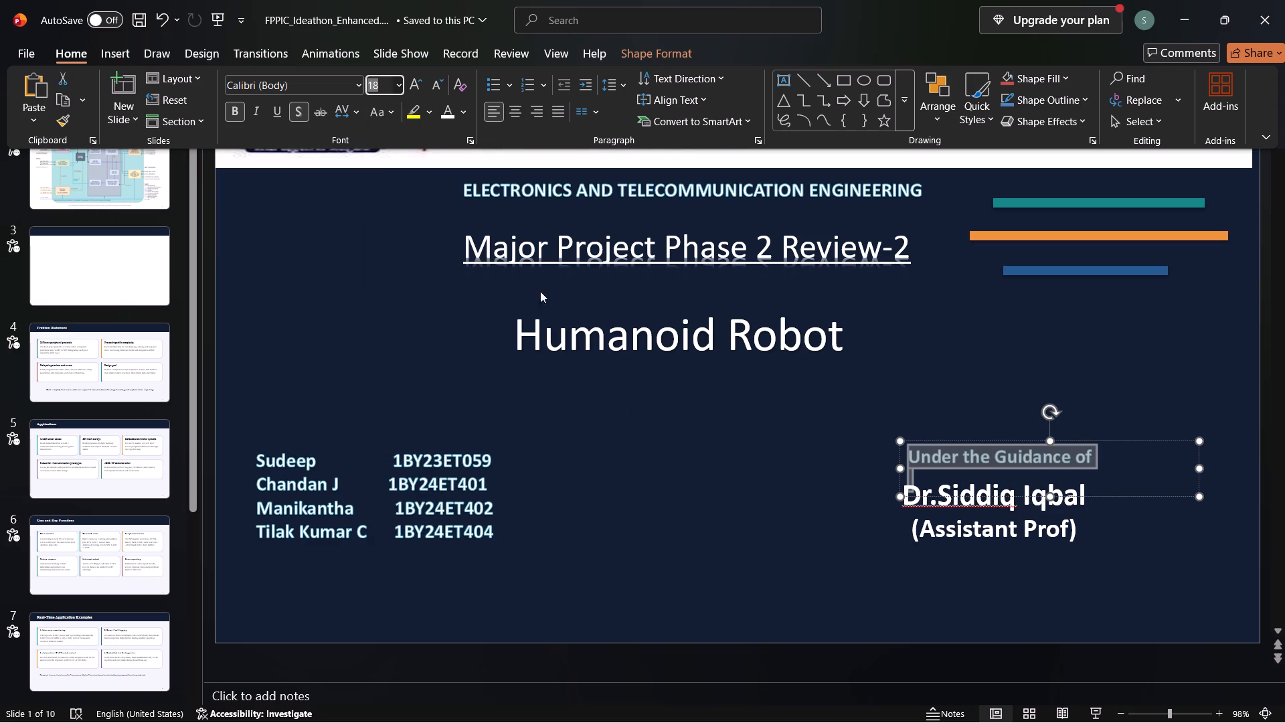
click(447, 109)
click(1199, 353)
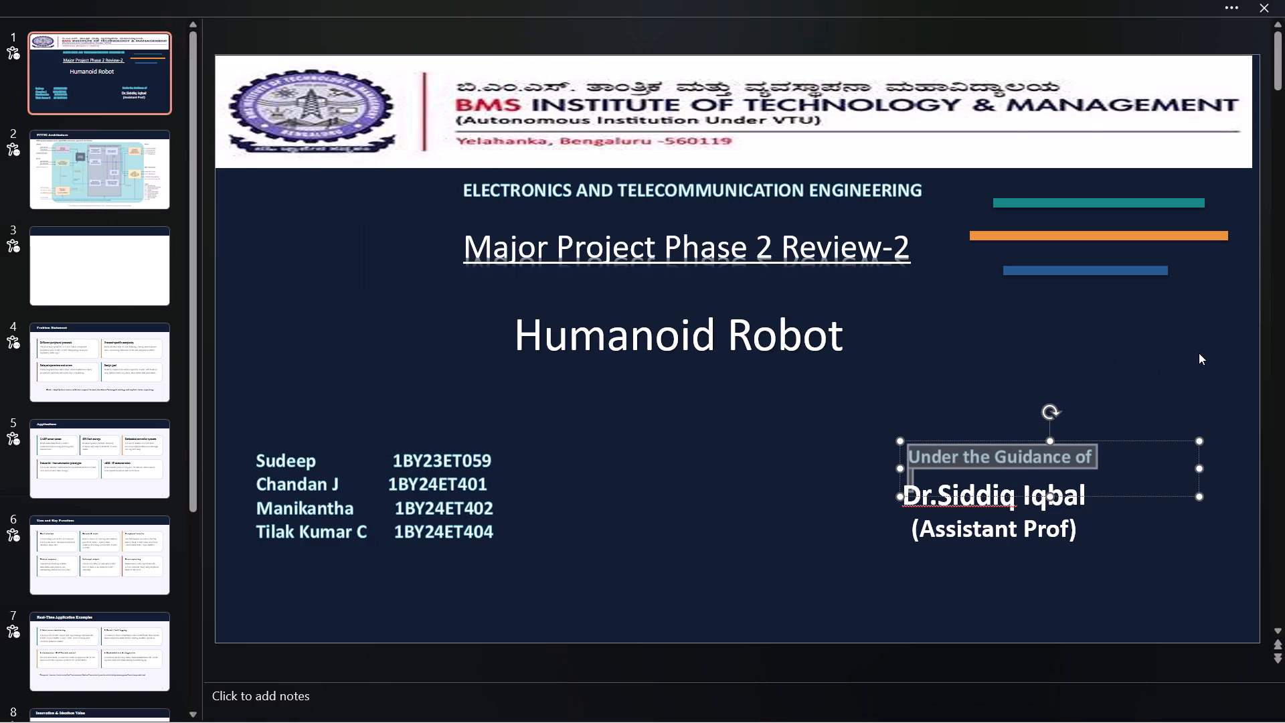
click(1175, 386)
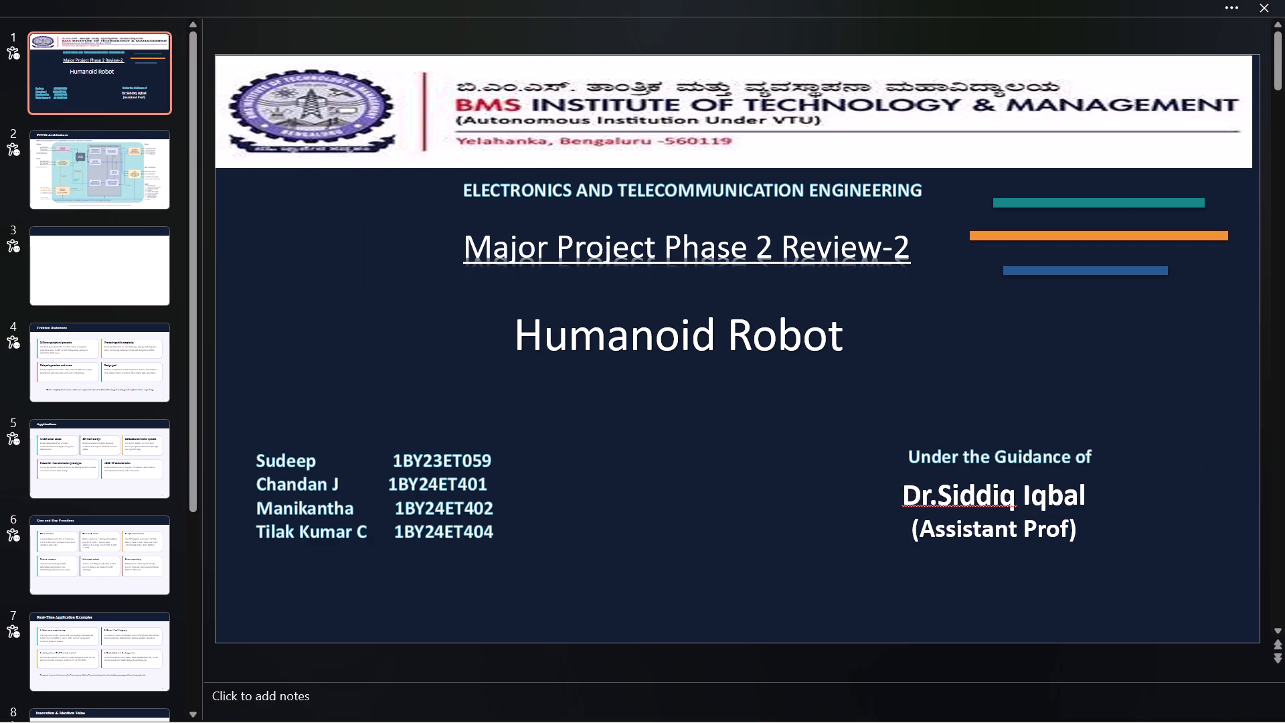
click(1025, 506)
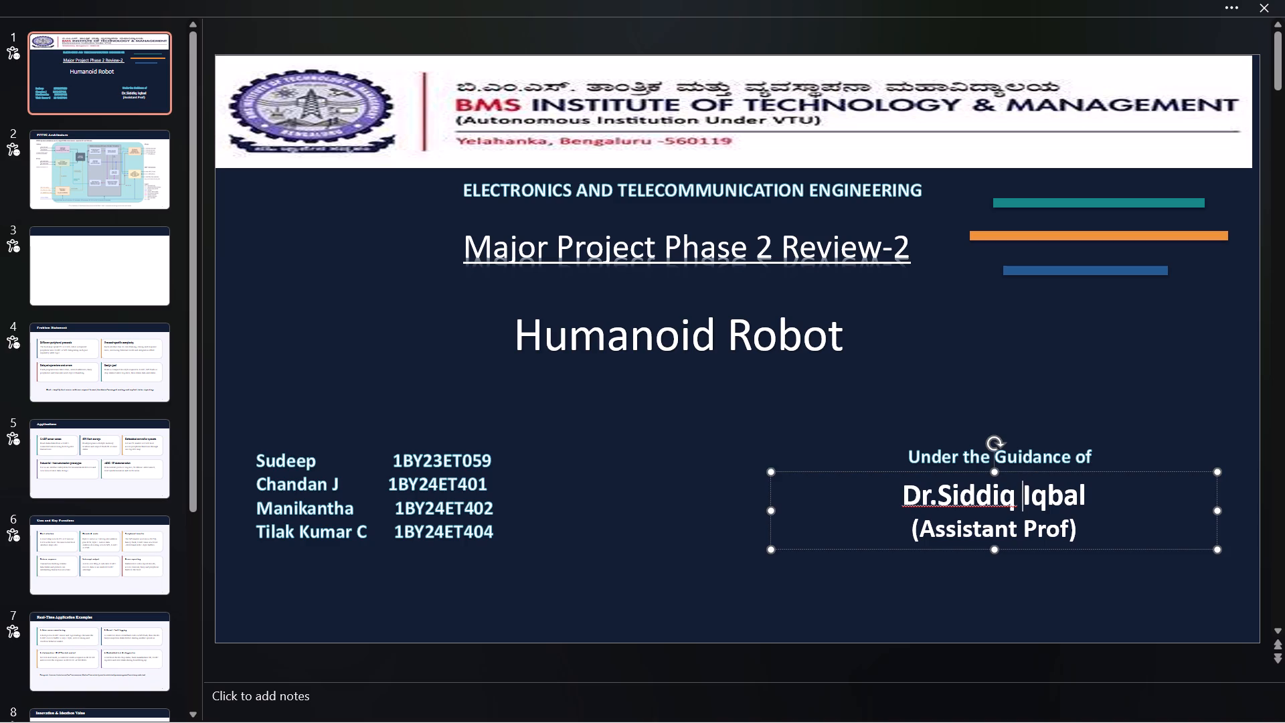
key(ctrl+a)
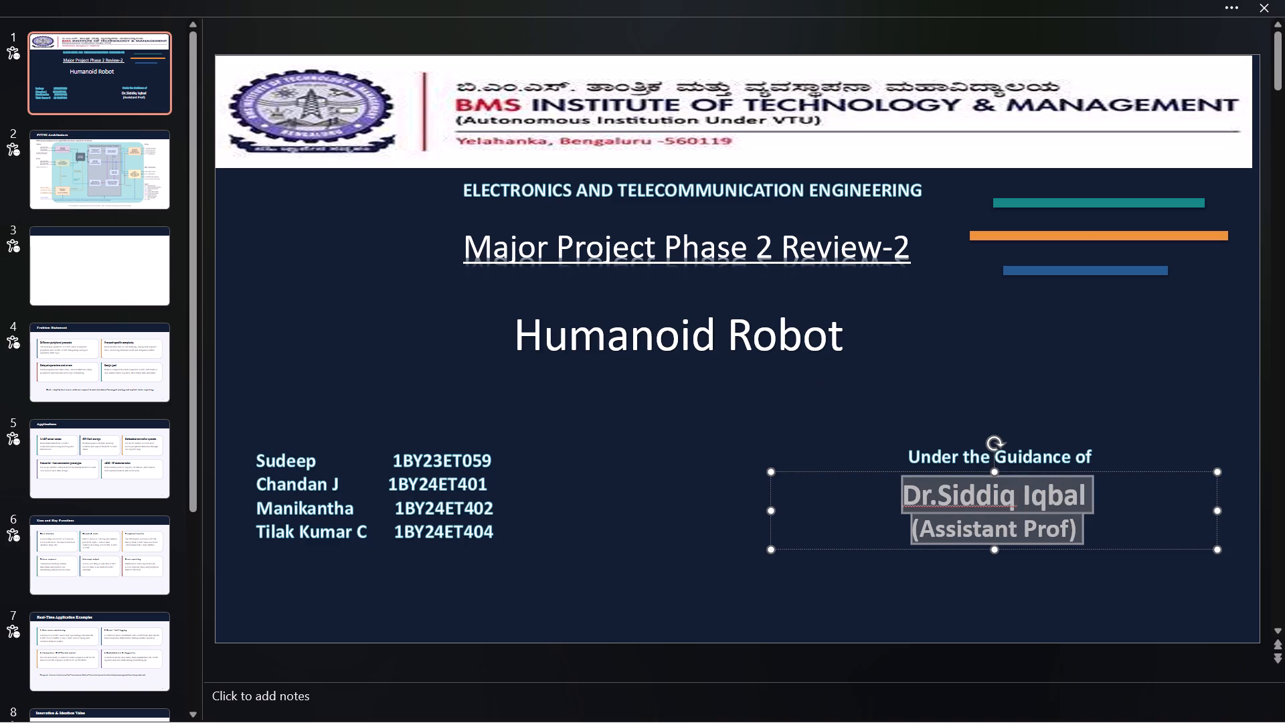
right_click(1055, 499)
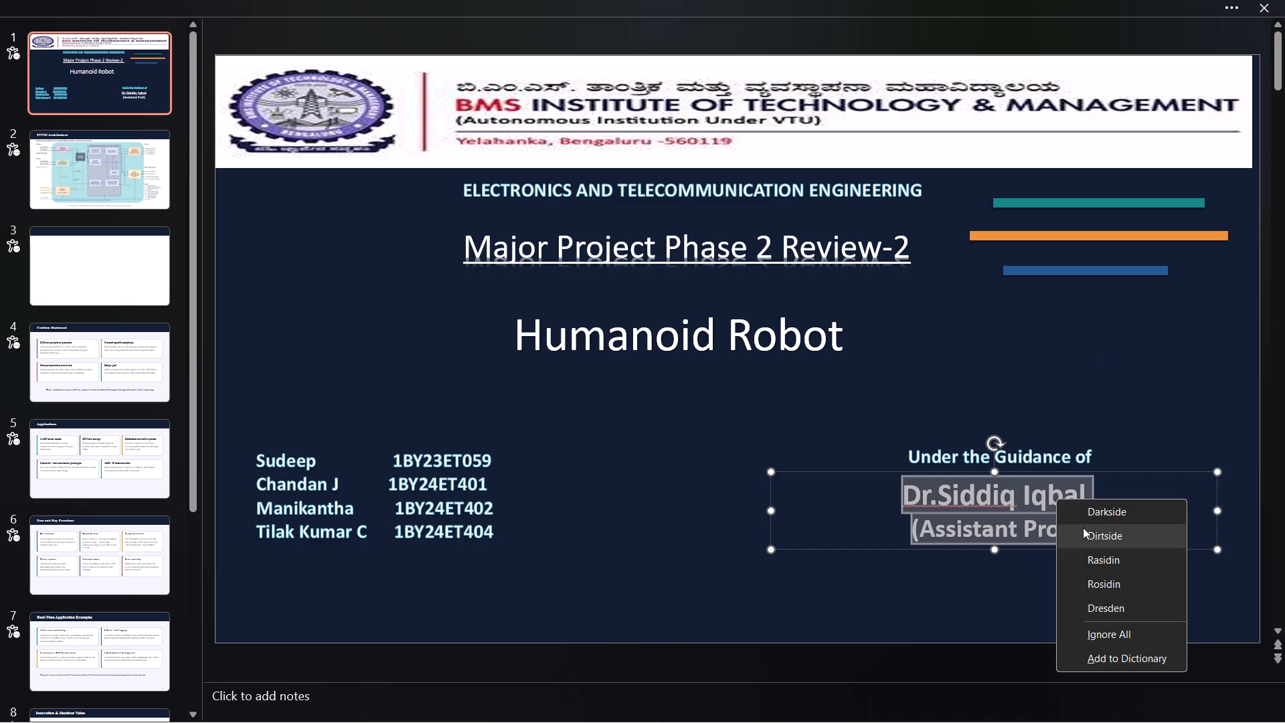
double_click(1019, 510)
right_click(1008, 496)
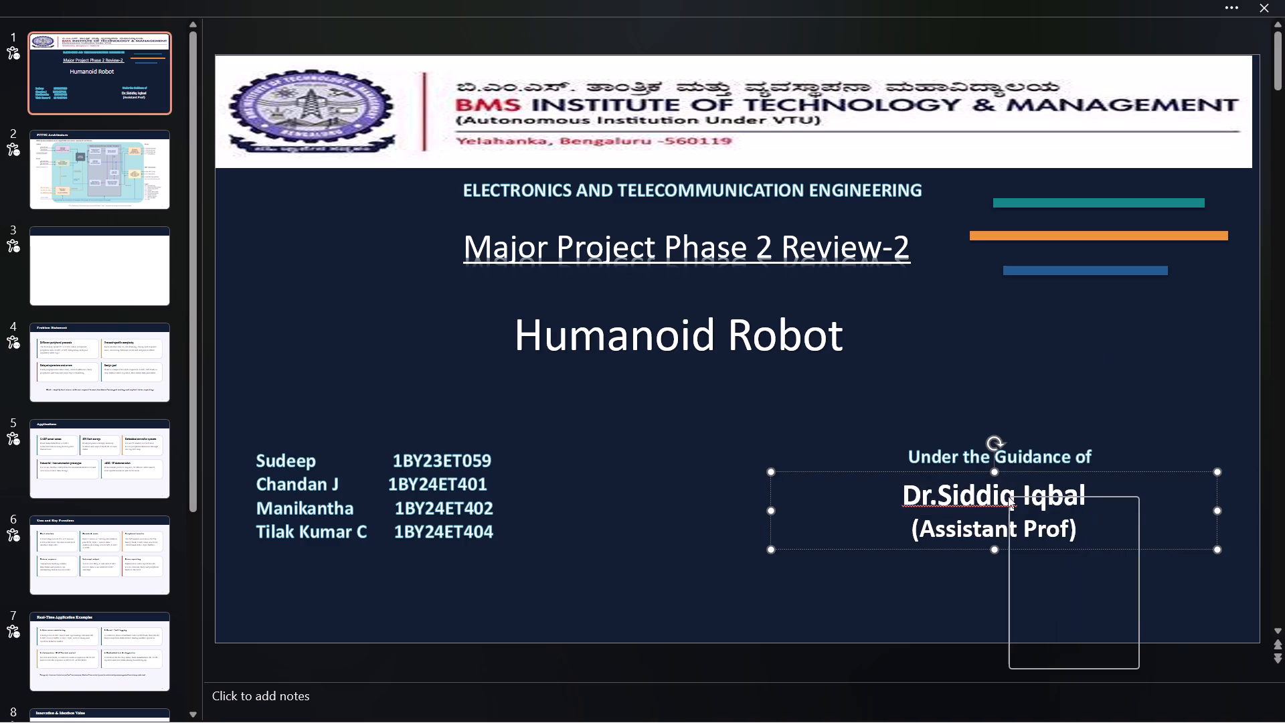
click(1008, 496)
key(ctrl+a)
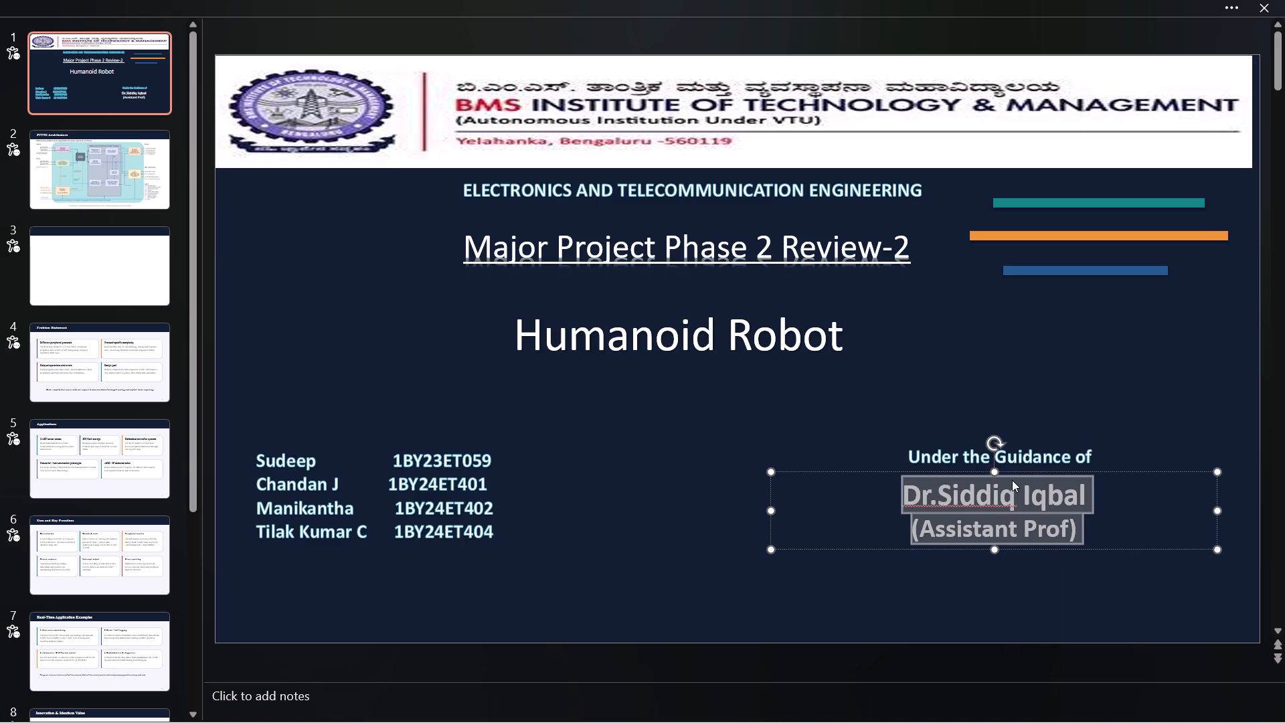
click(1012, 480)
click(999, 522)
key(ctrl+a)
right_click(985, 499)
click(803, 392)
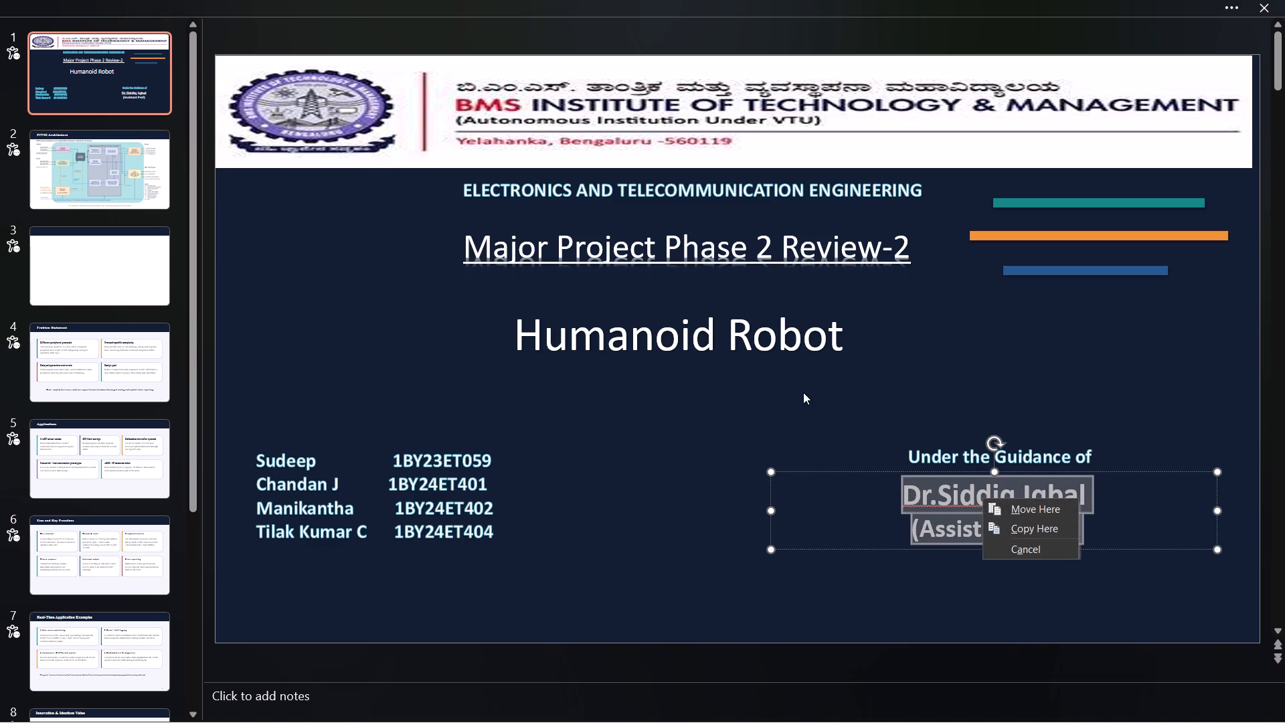
Set the guide's name and '(Assistant Prof)' text on the title slide to font size 24.
click(1045, 515)
key(ctrl+a)
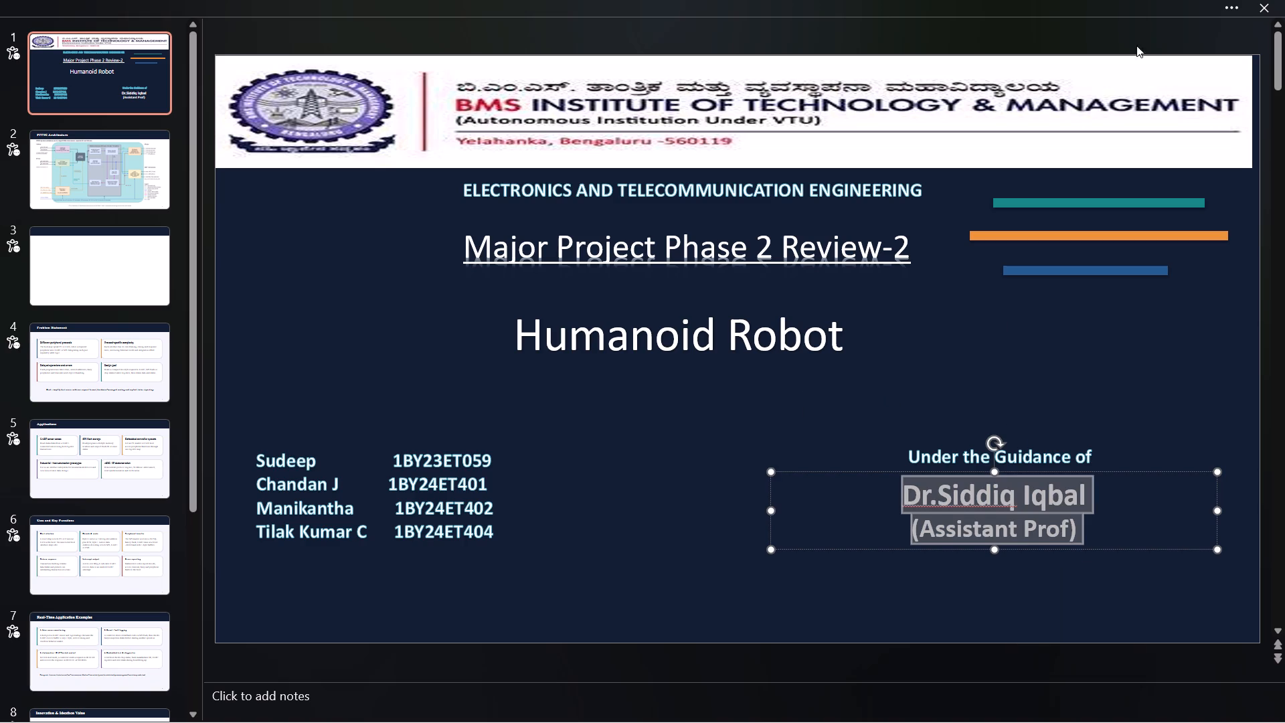
click(1231, 2)
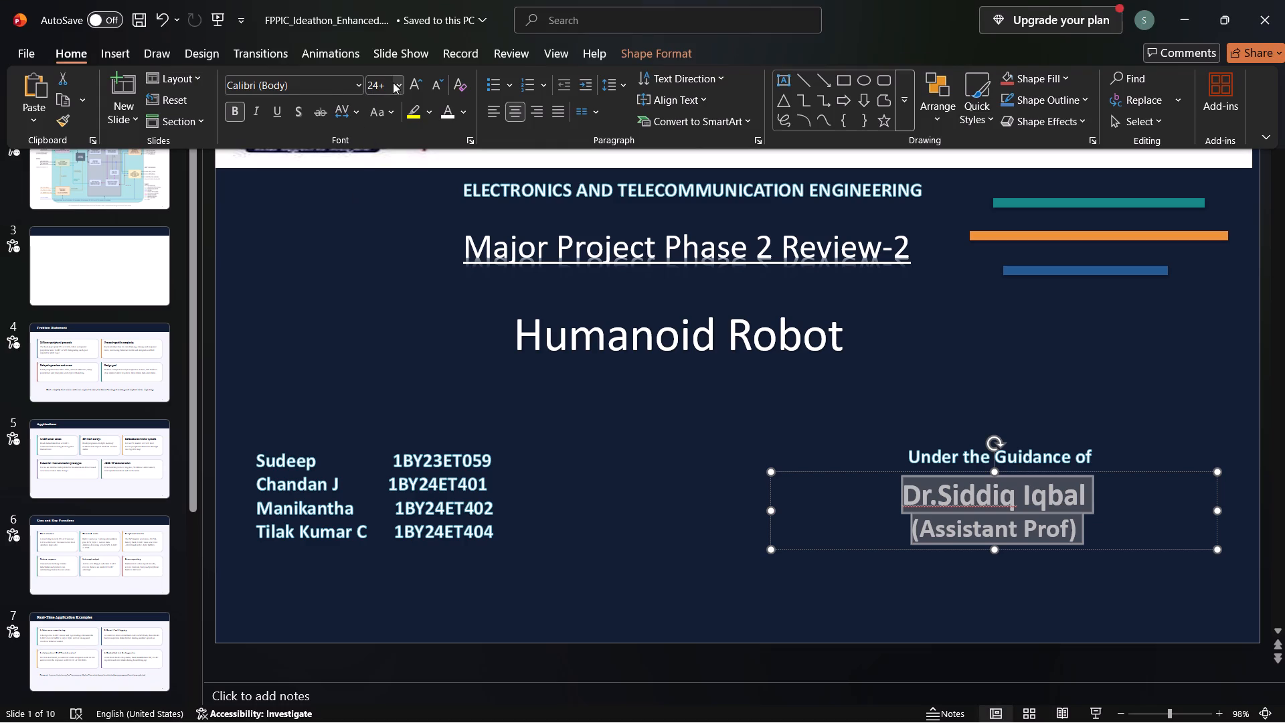
click(394, 86)
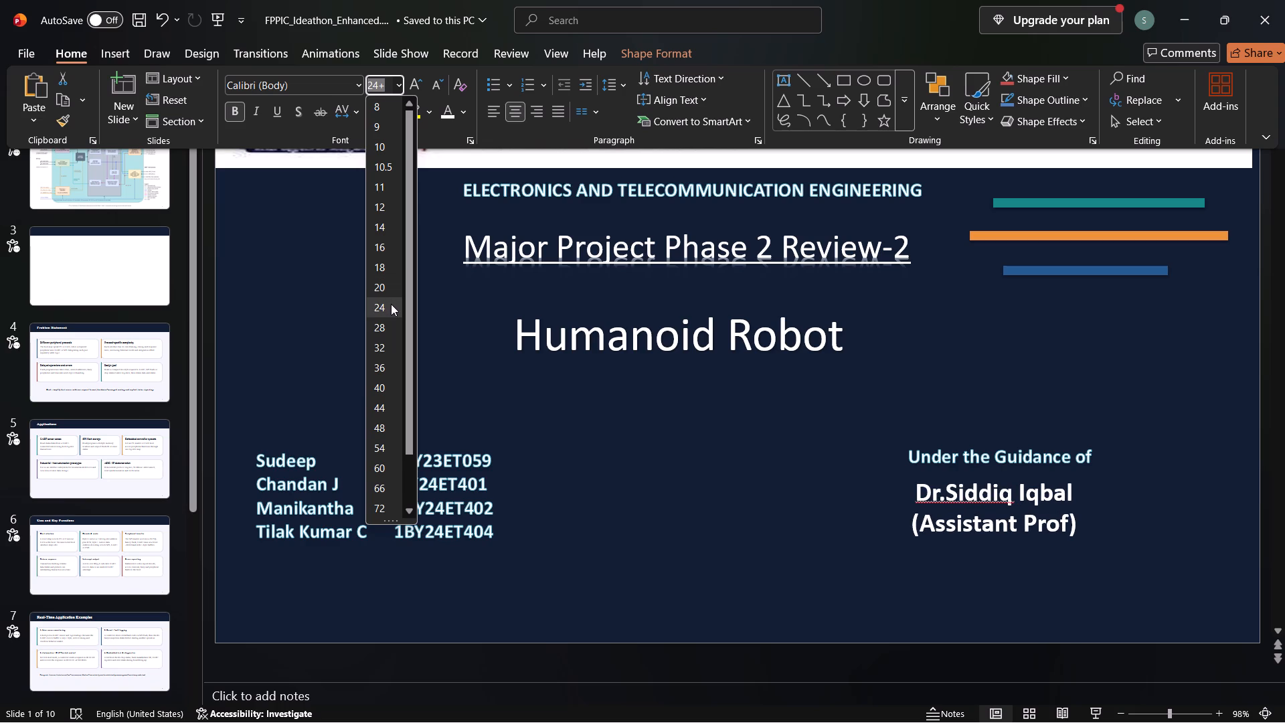
click(391, 304)
click(983, 372)
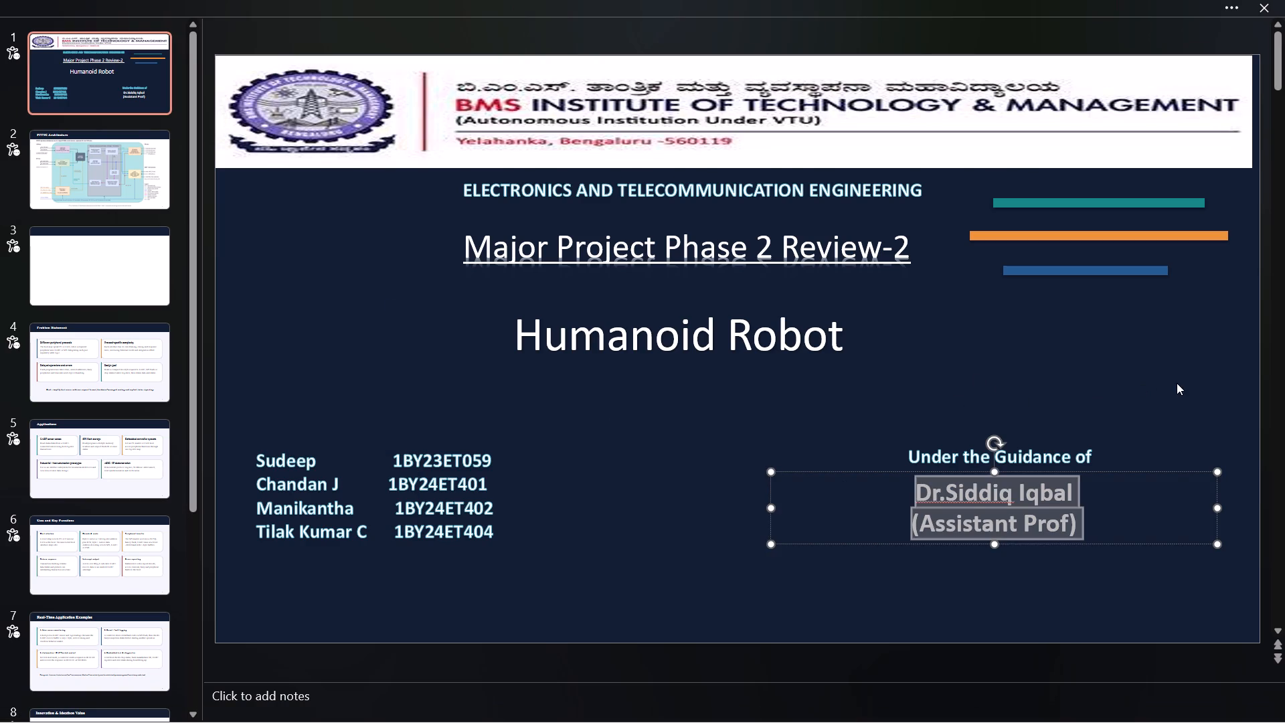
click(1177, 383)
Add a space after 'Dr.' in the guide's name and expand '(Assistant Prof)' to '(Assistant Professor)'.
click(947, 490)
key(space)
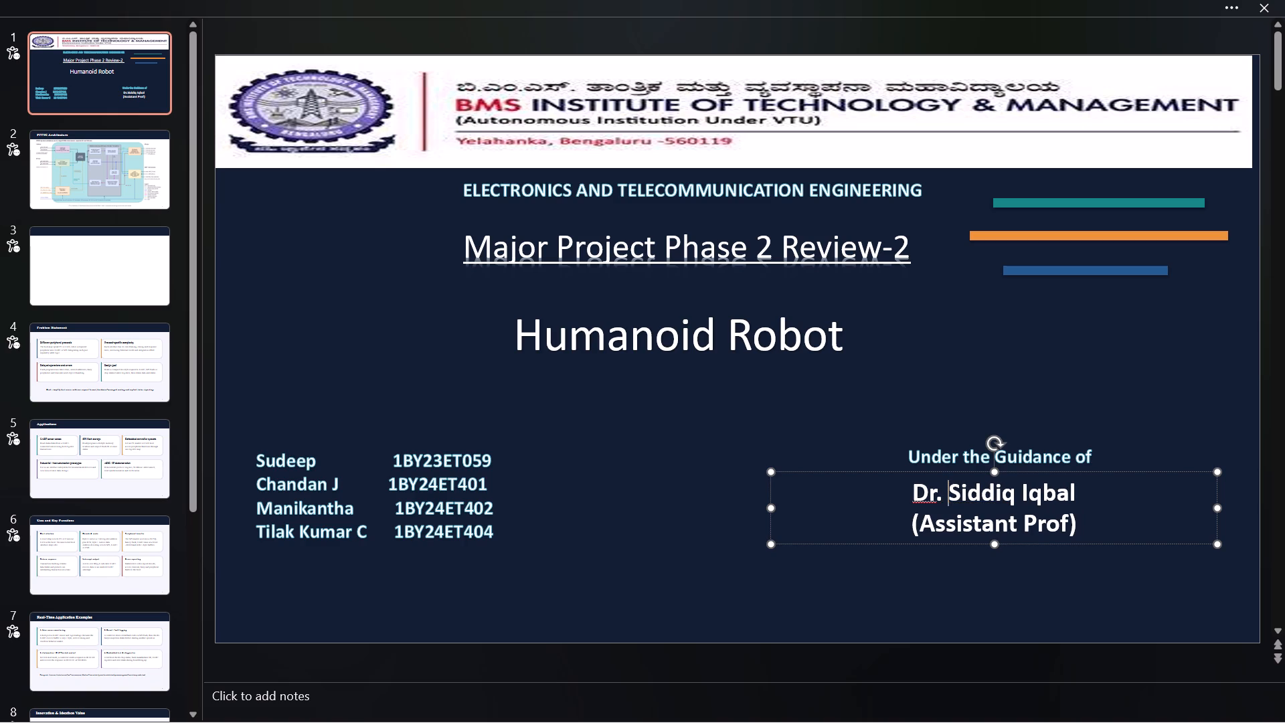
click(995, 580)
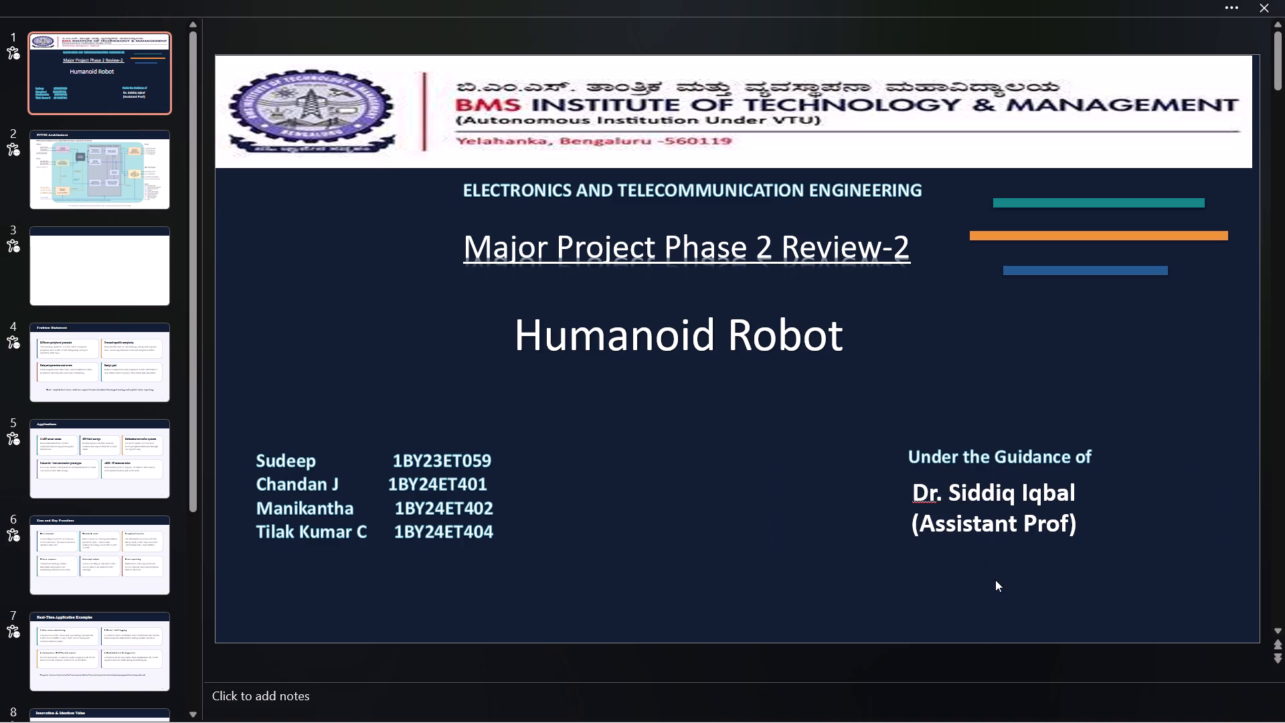
click(1067, 524)
text(essor)
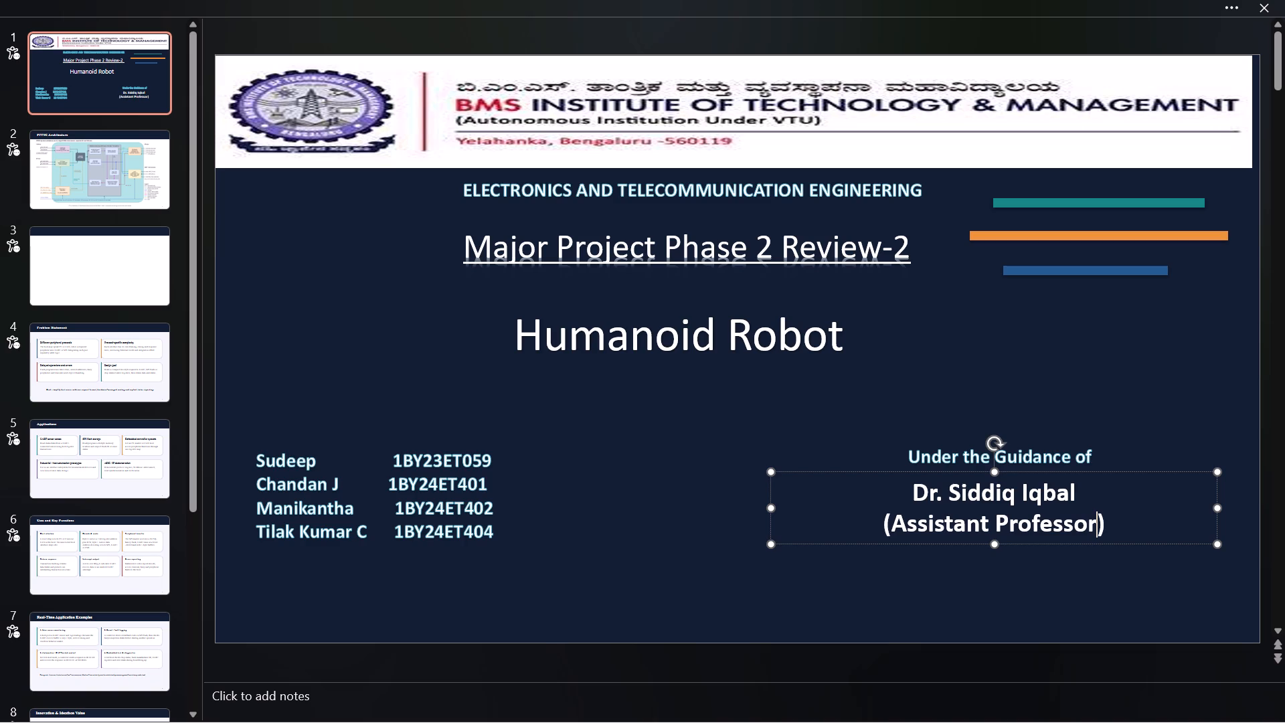
click(1112, 387)
click(136, 177)
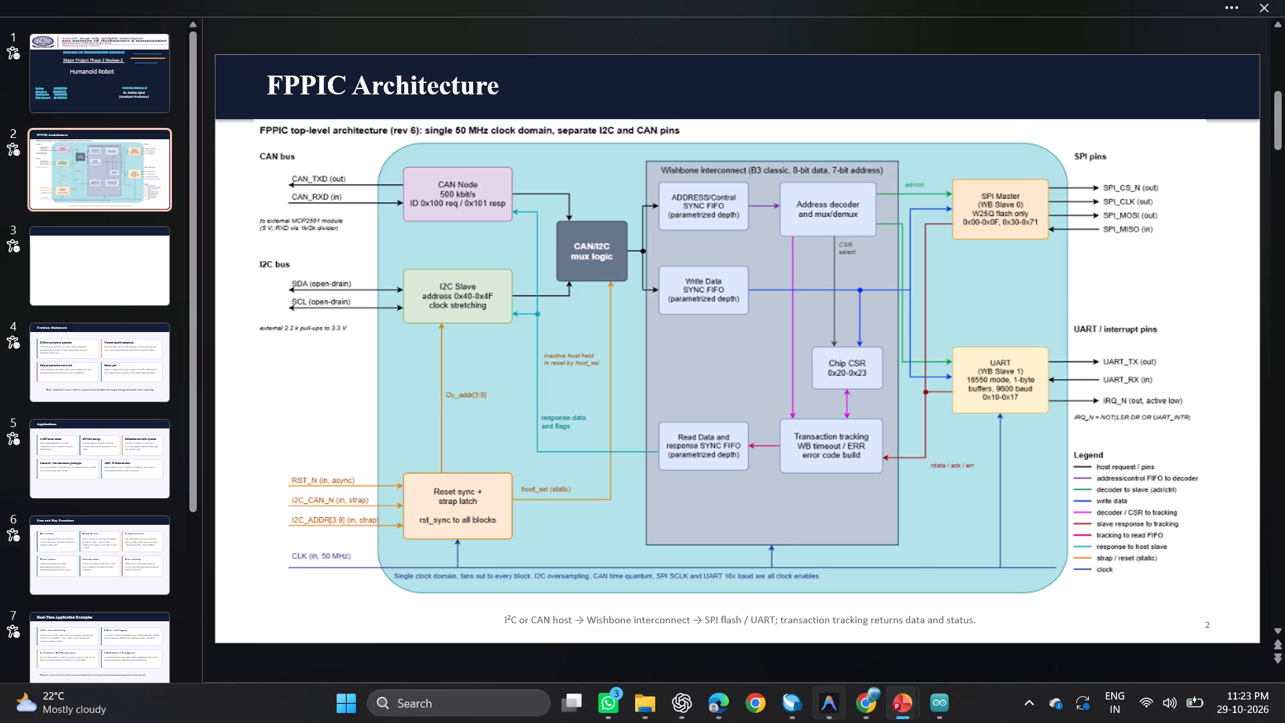
click(831, 713)
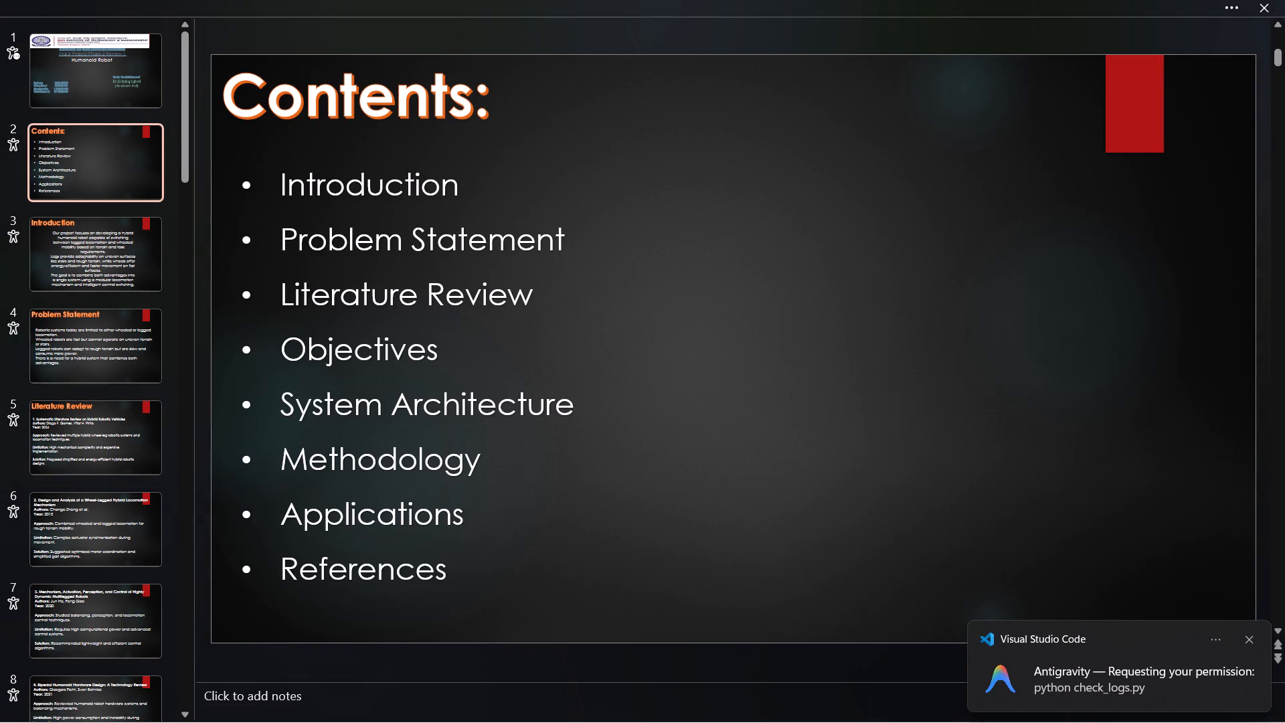
drag(231, 96, 579, 454)
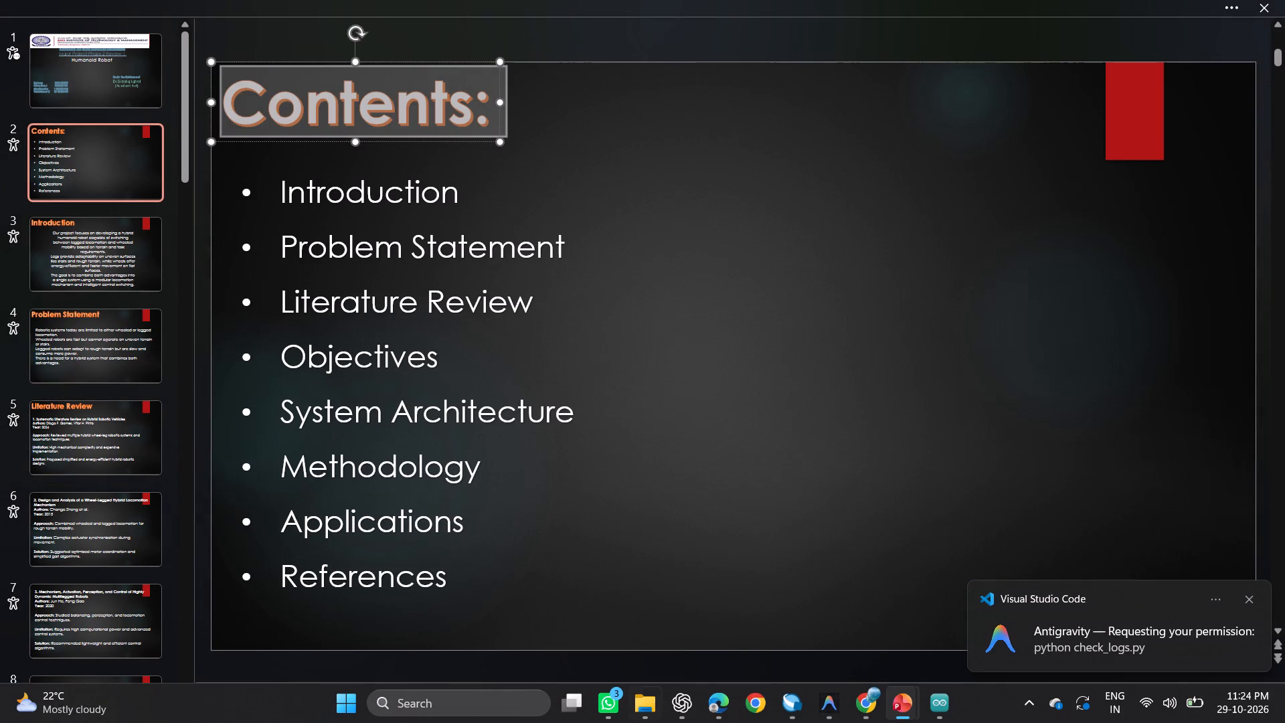
key(ctrl+c)
key(ctrl+c)
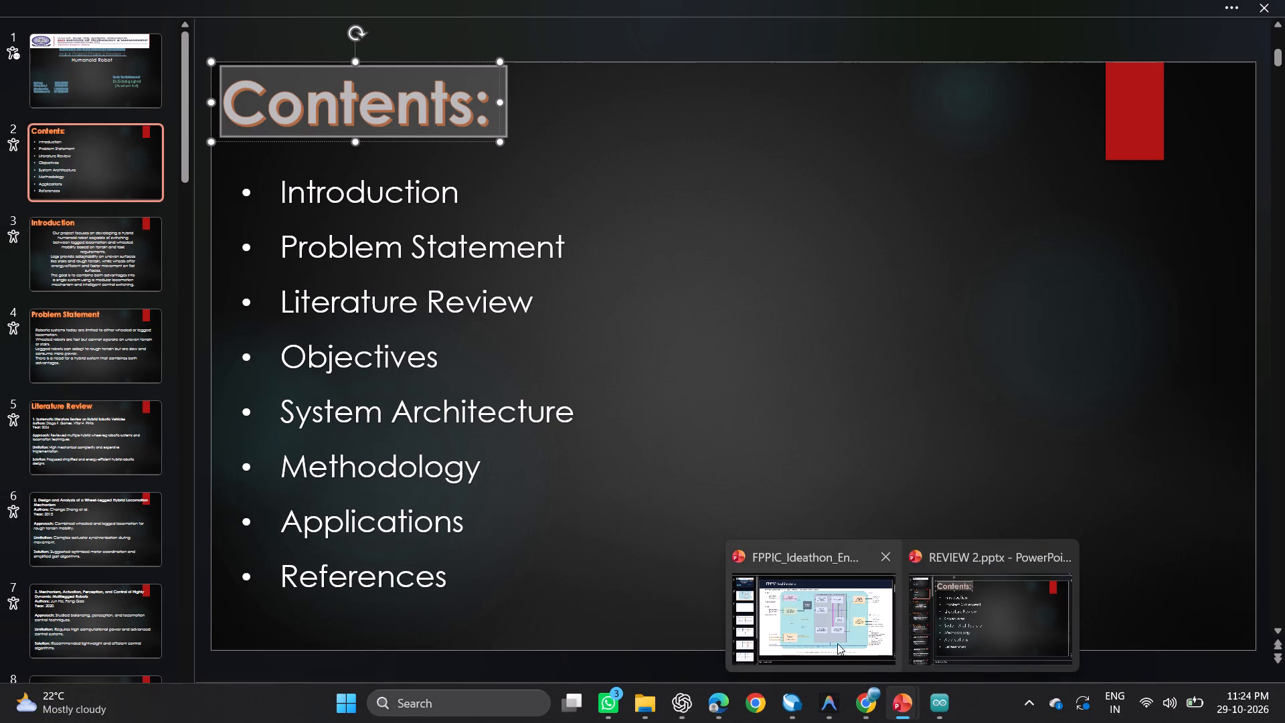
click(839, 619)
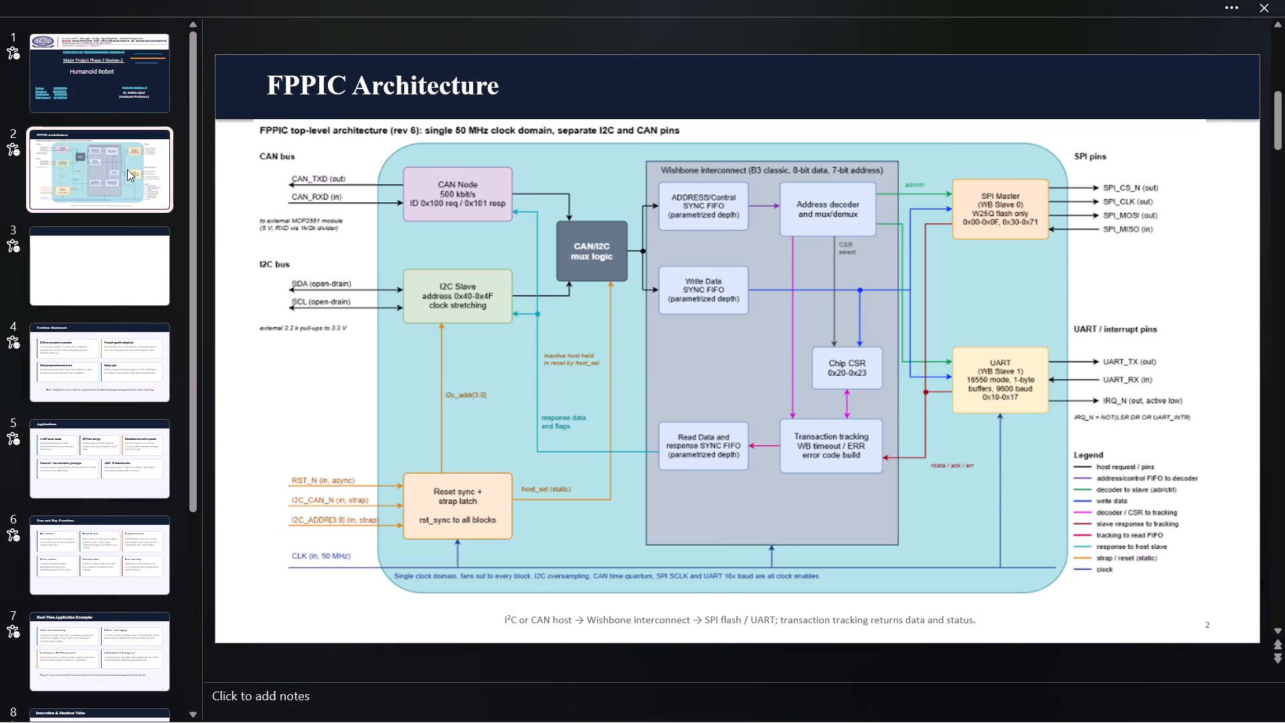
click(134, 293)
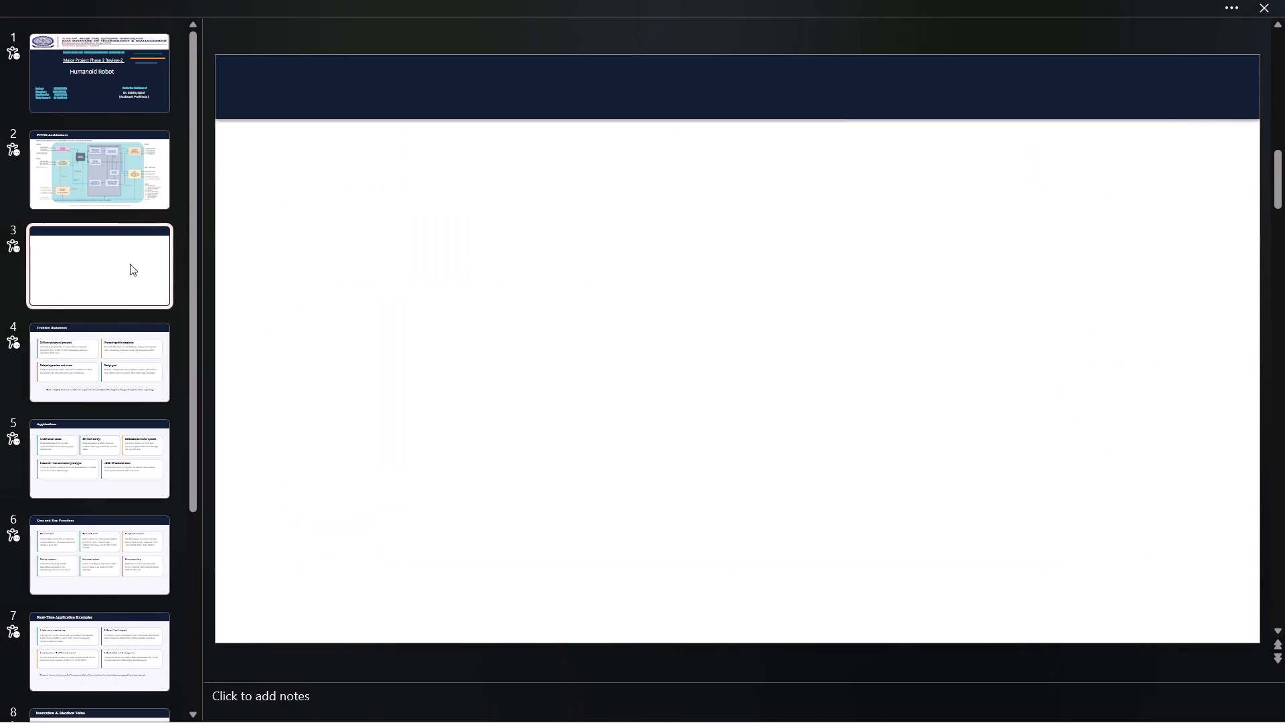
key(ctrl+v)
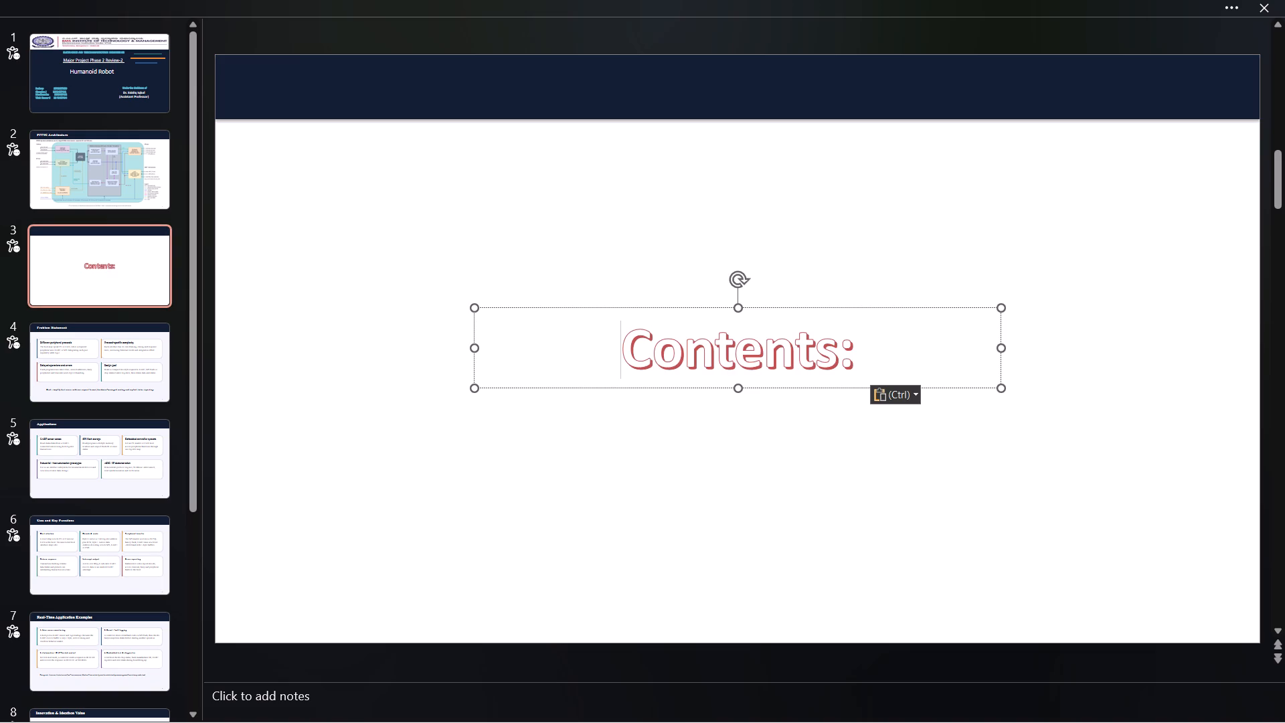
Move the 'Contents:' heading into the navy title band on slide 3, near its left end and vertically centred.
drag(710, 359, 668, 351)
click(748, 426)
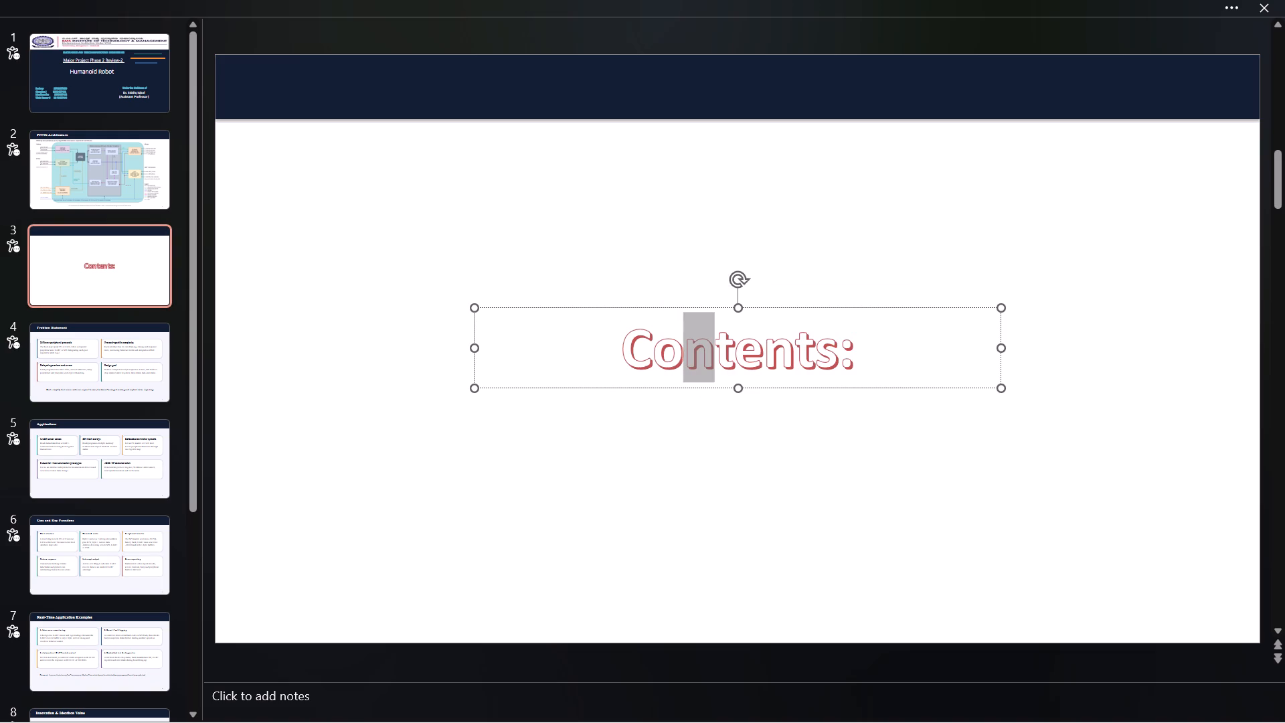
click(753, 362)
drag(744, 388, 470, 246)
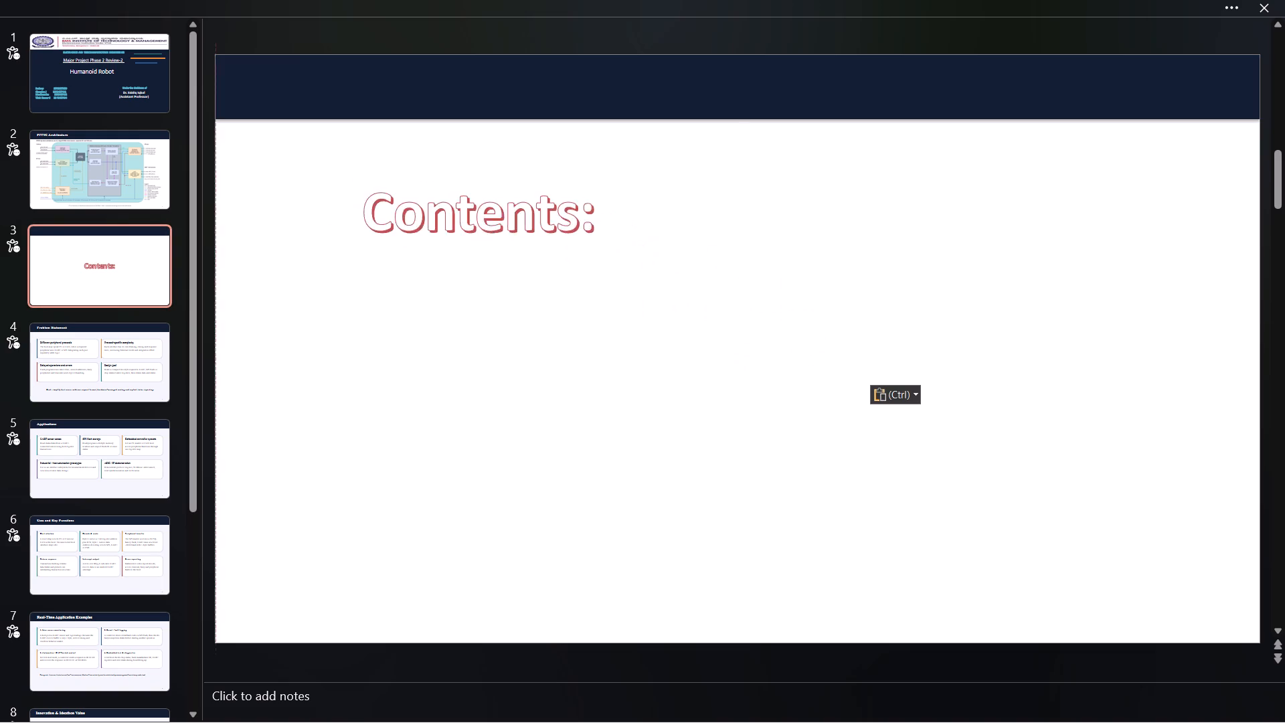
drag(470, 246, 365, 208)
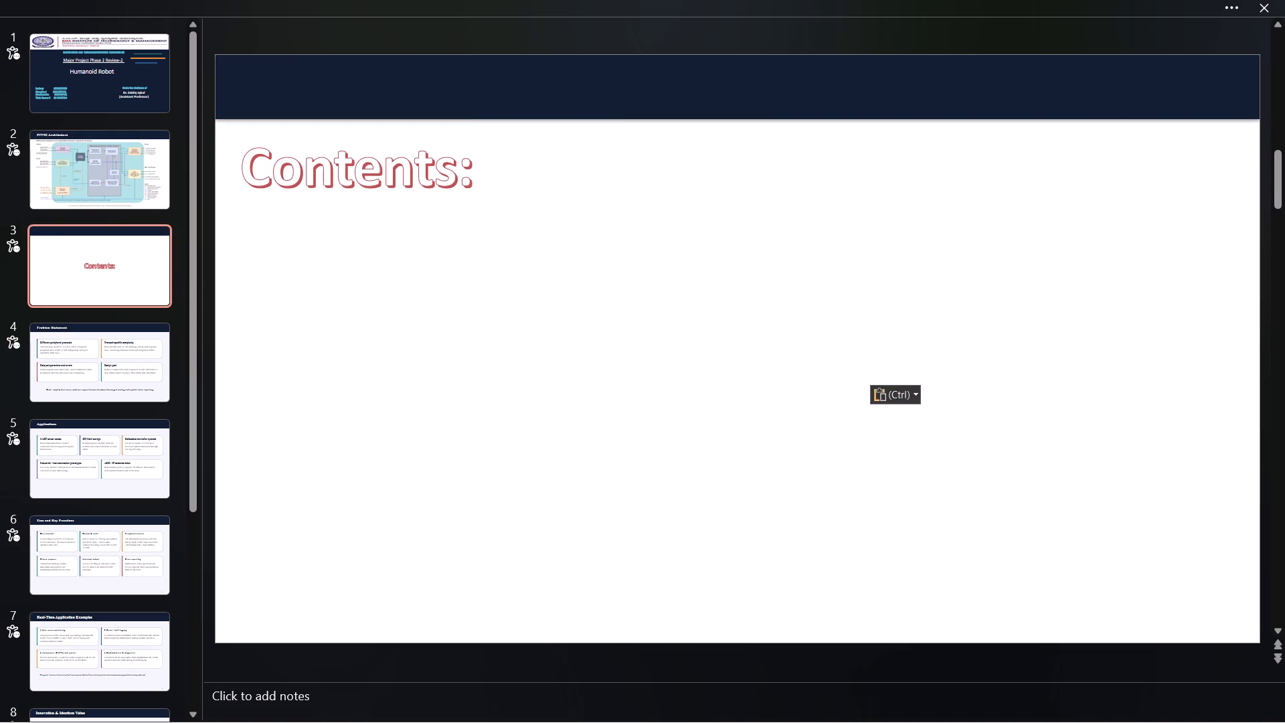
drag(365, 208, 367, 208)
click(382, 189)
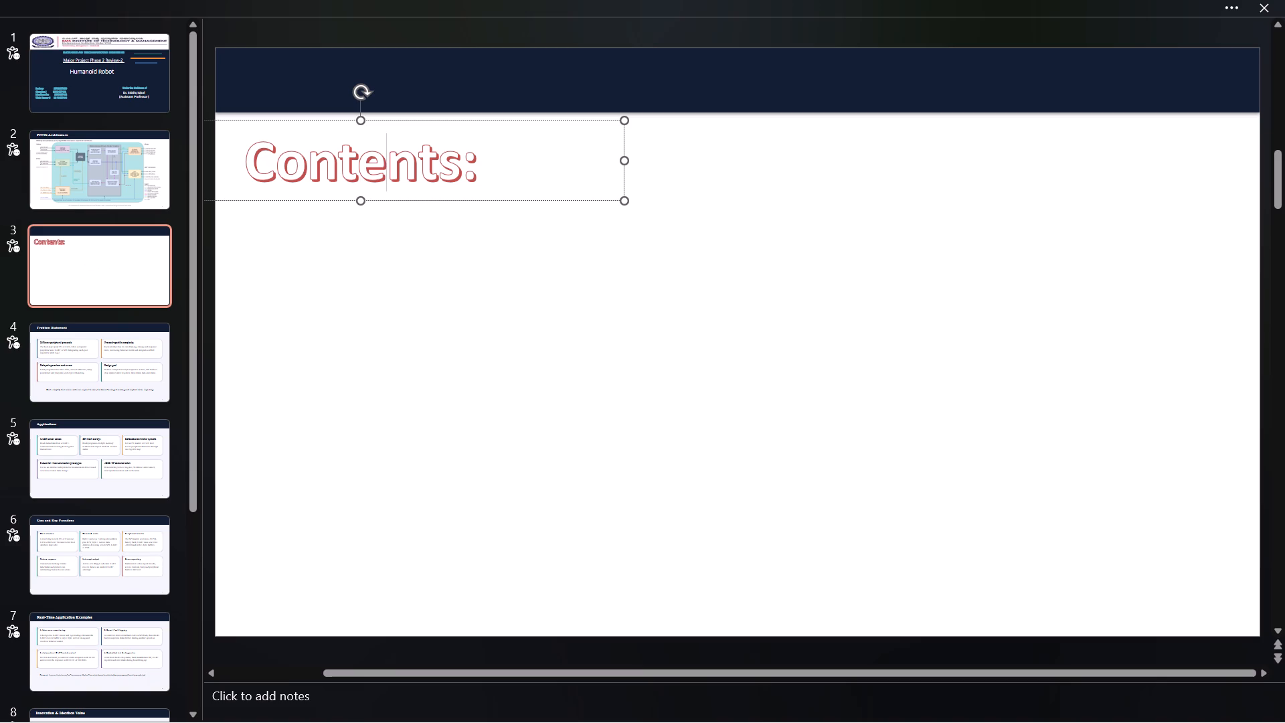
click(395, 226)
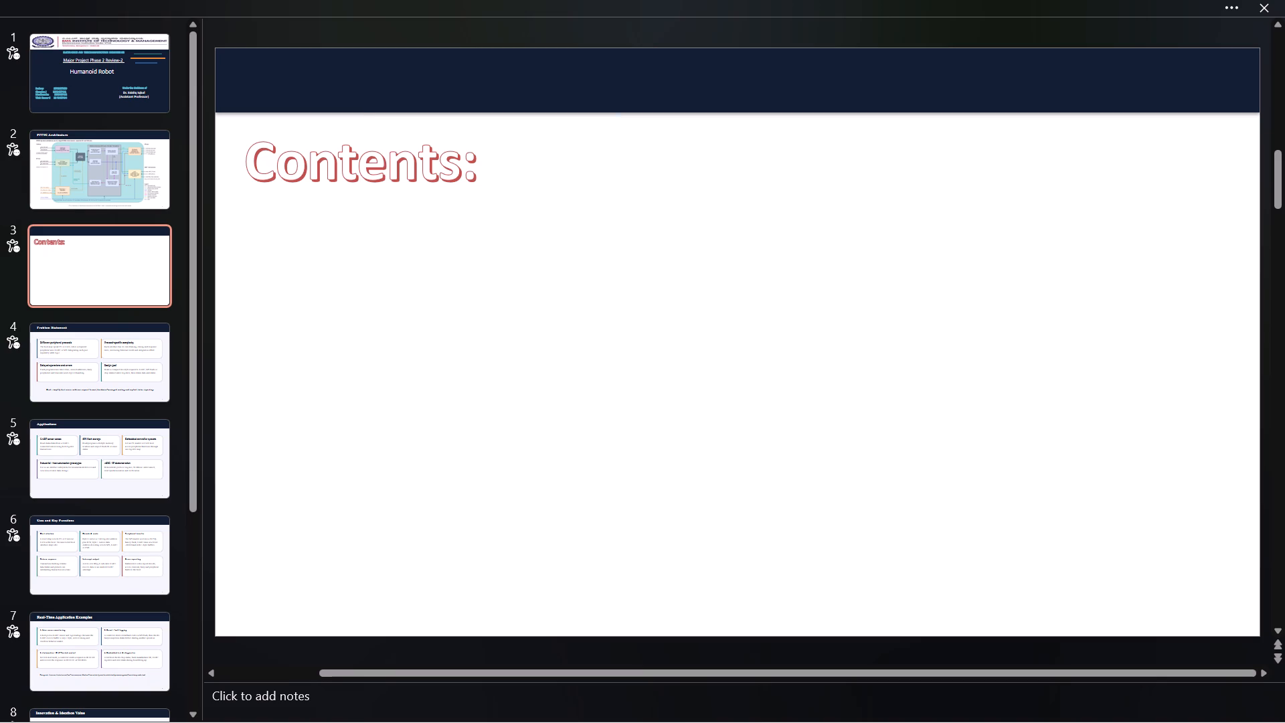
click(386, 193)
click(392, 212)
drag(392, 198, 404, 198)
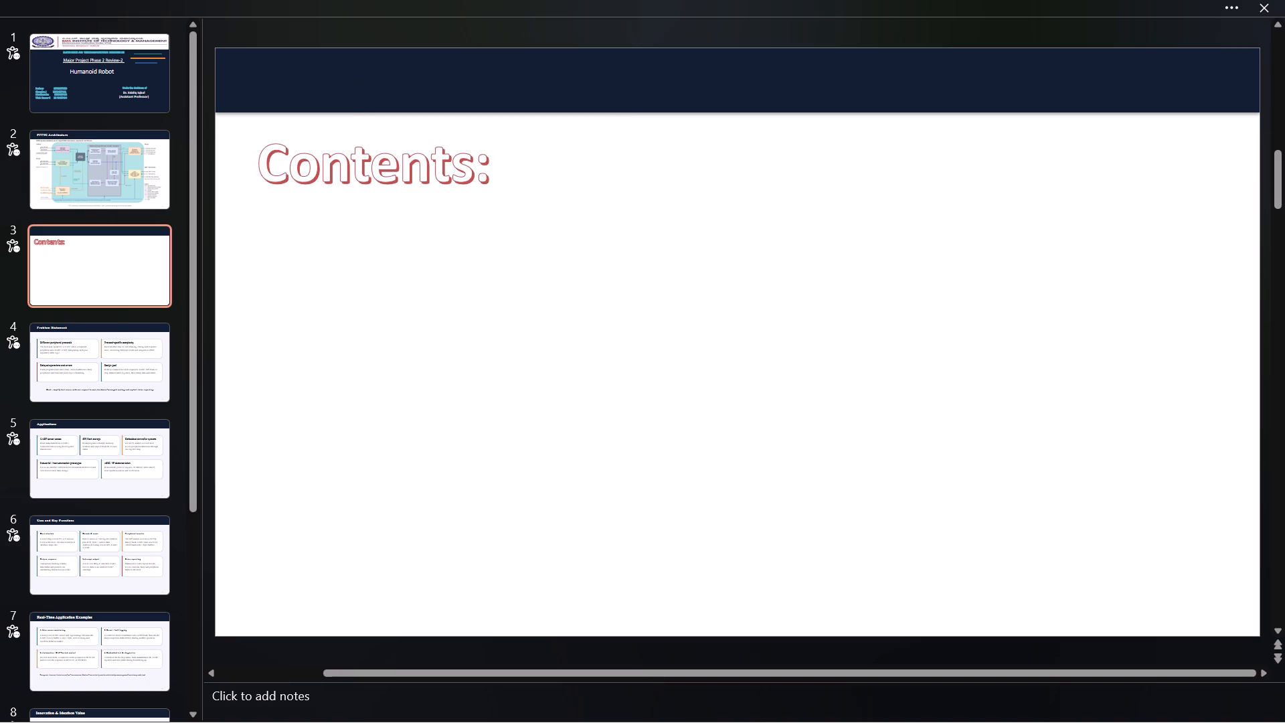
drag(404, 198, 394, 204)
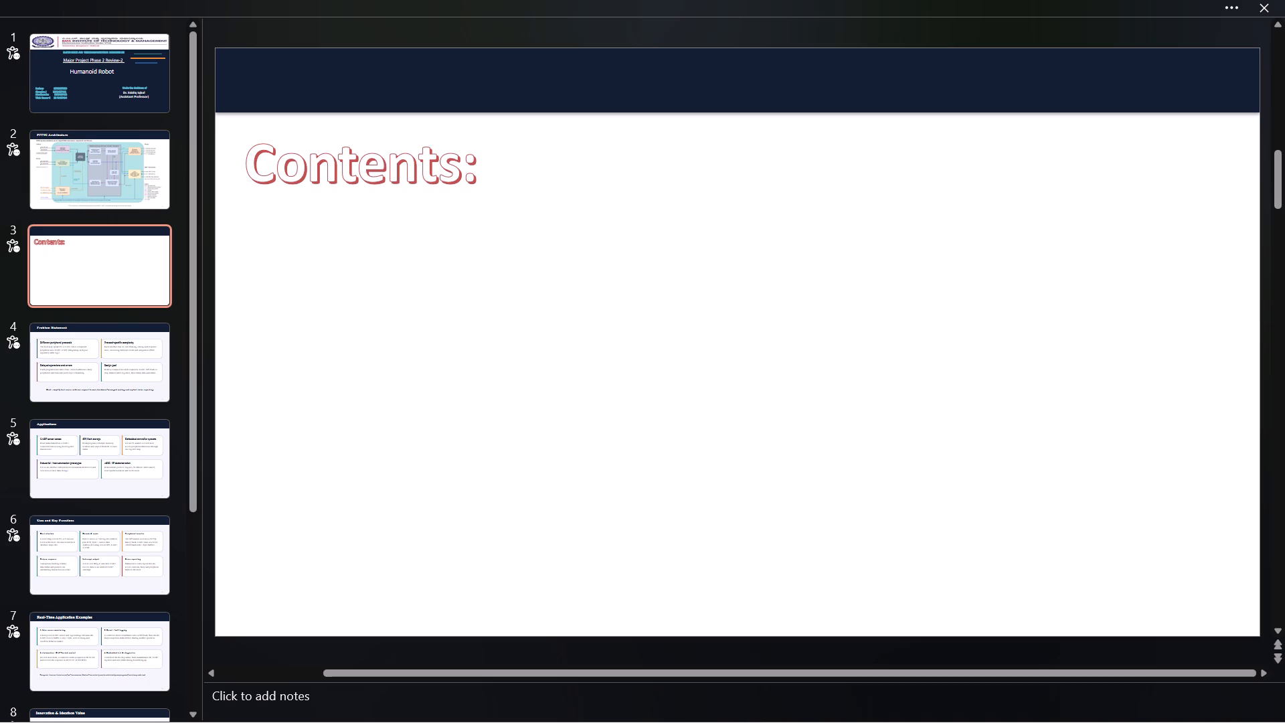
drag(394, 204, 421, 116)
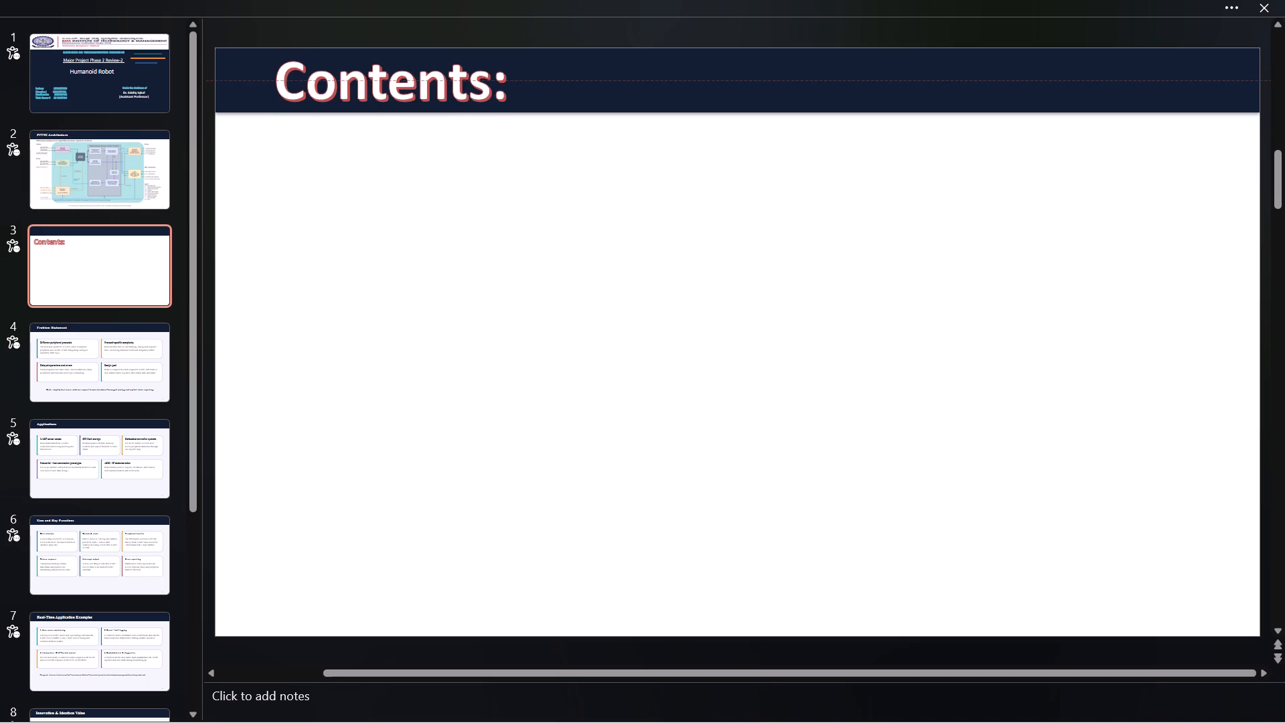
drag(421, 116, 421, 112)
click(428, 291)
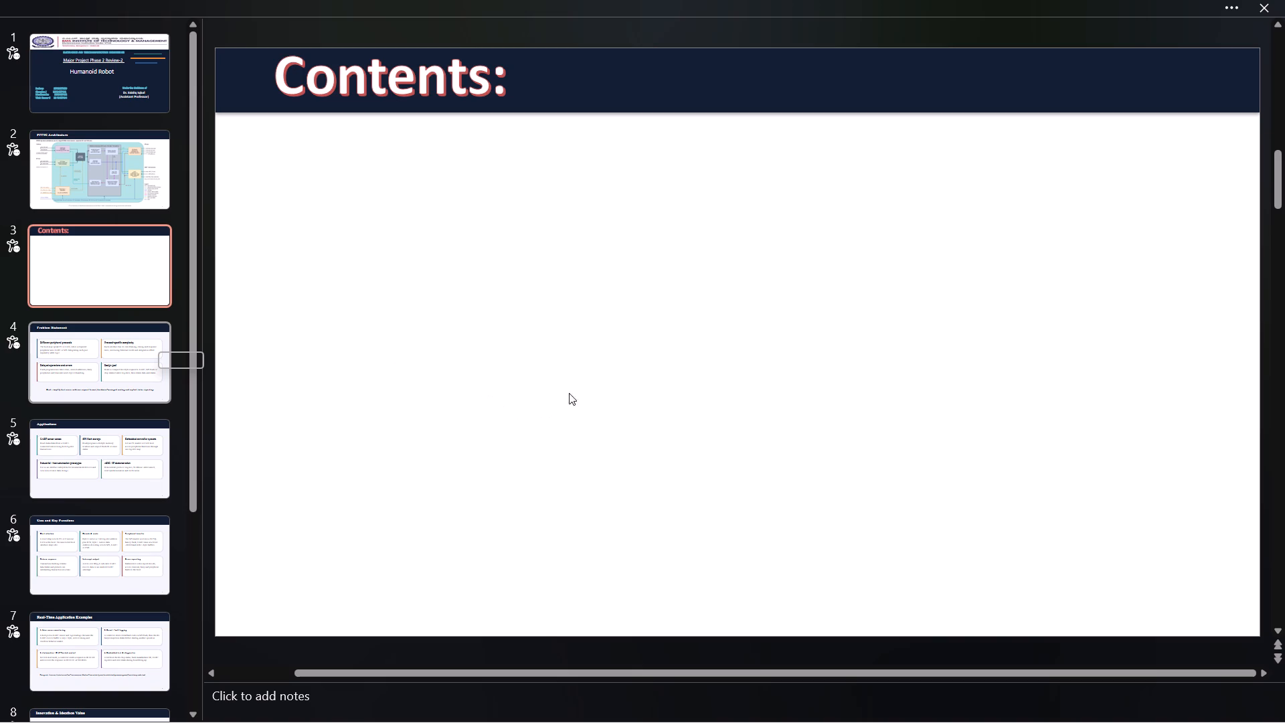
Set the font colour of the 'Contents:' heading on slide 3 to the white theme colour.
click(473, 75)
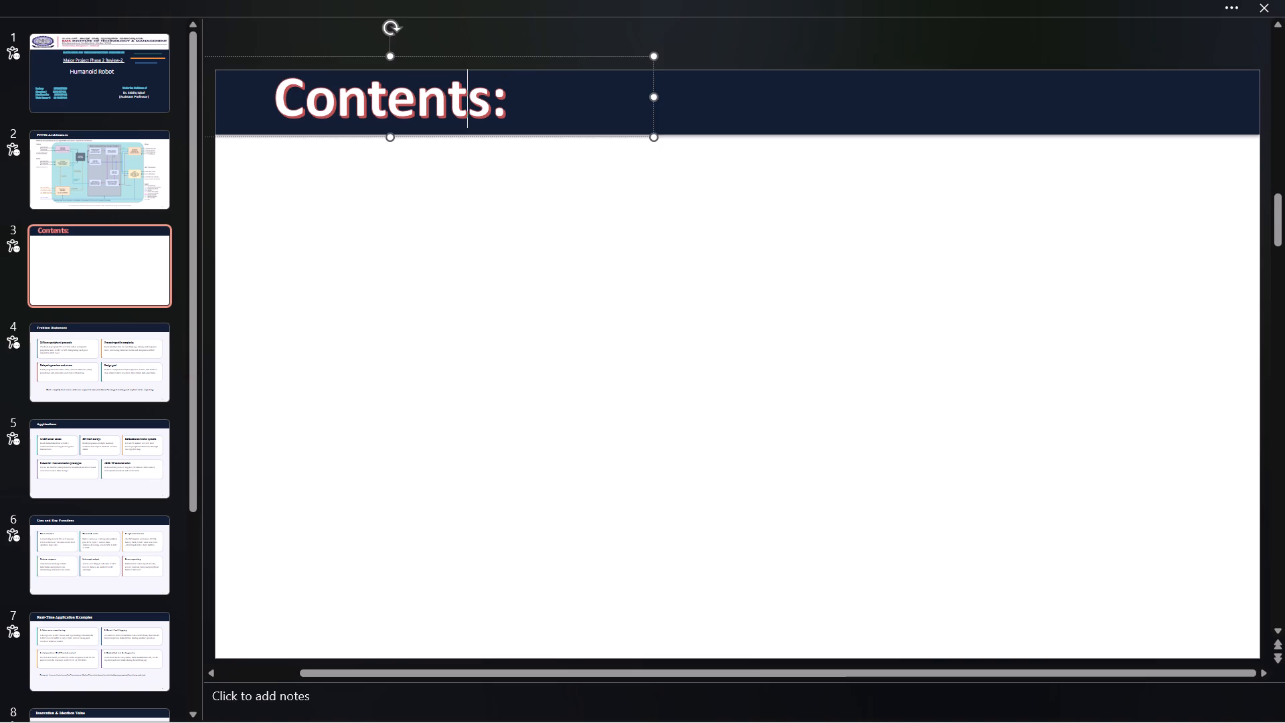
key(ctrl+a)
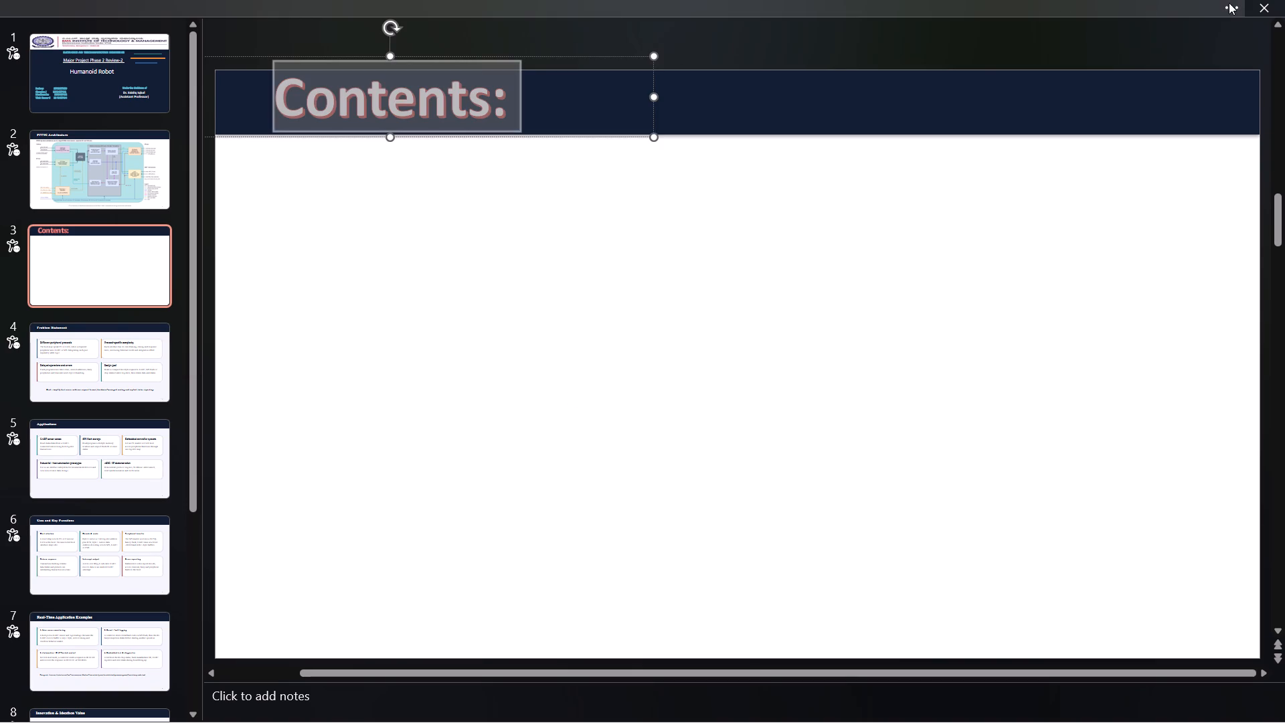
click(1229, 3)
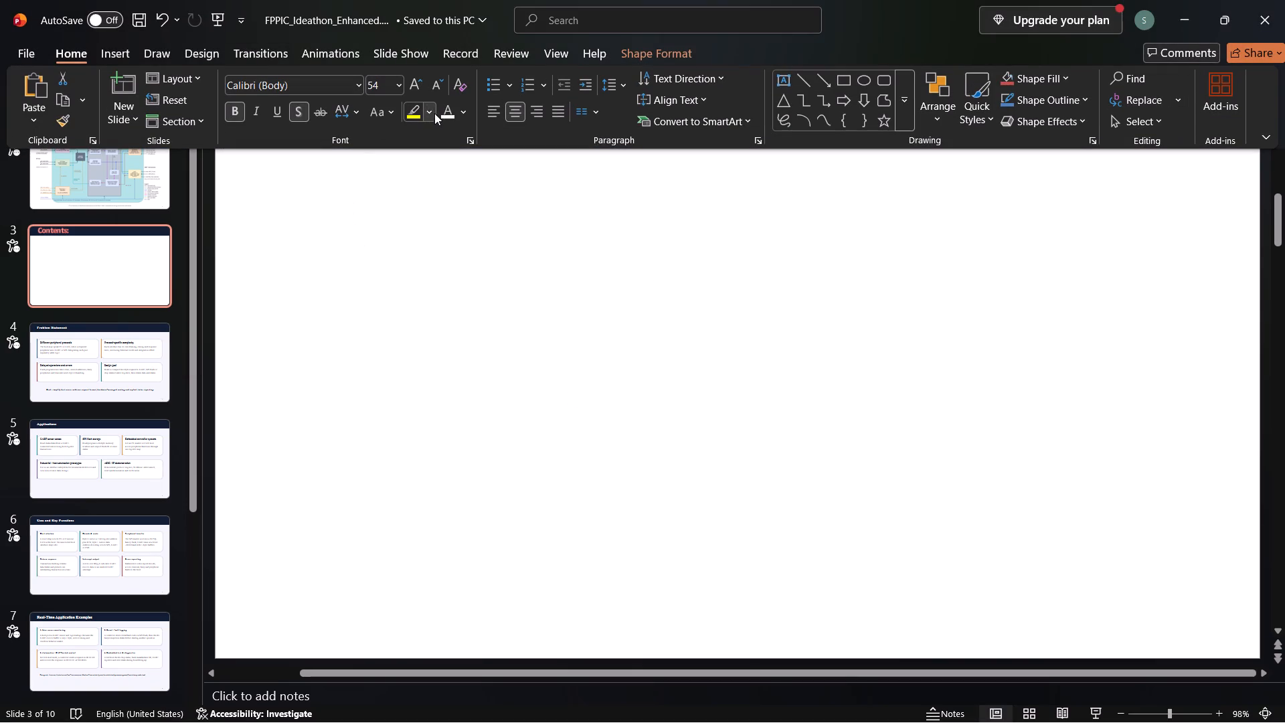
click(463, 111)
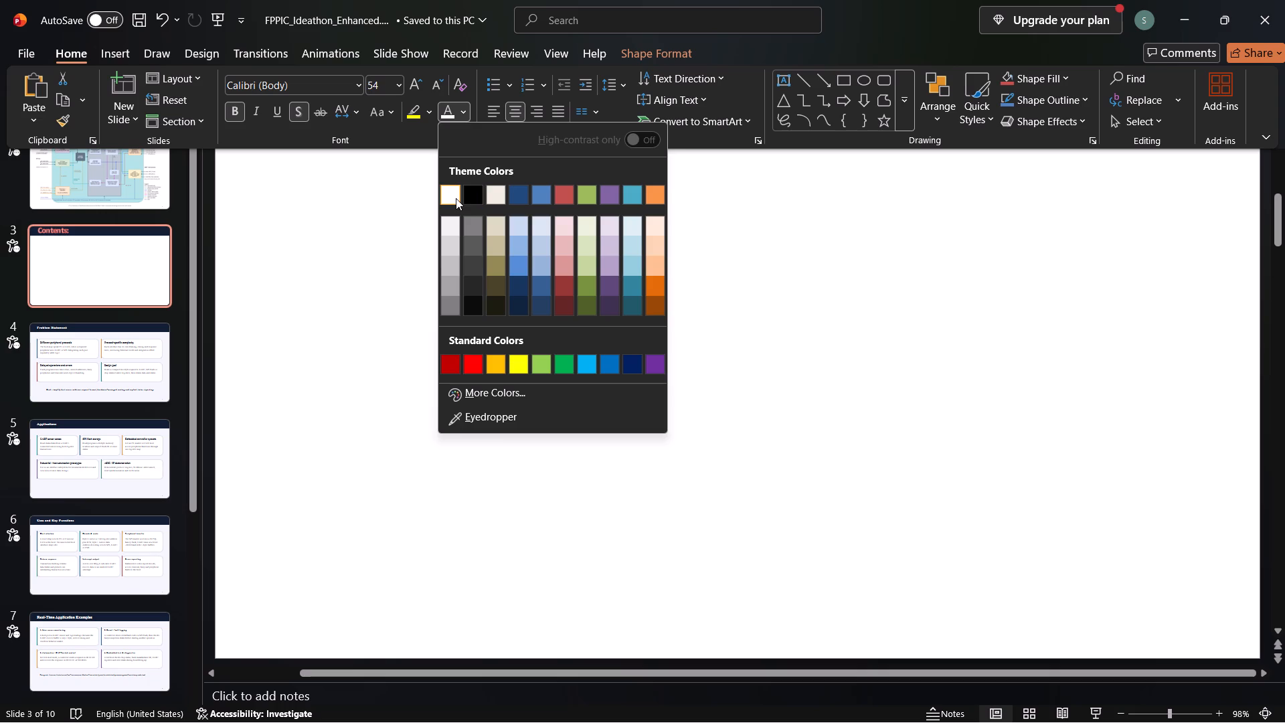
click(456, 198)
click(489, 291)
click(489, 291)
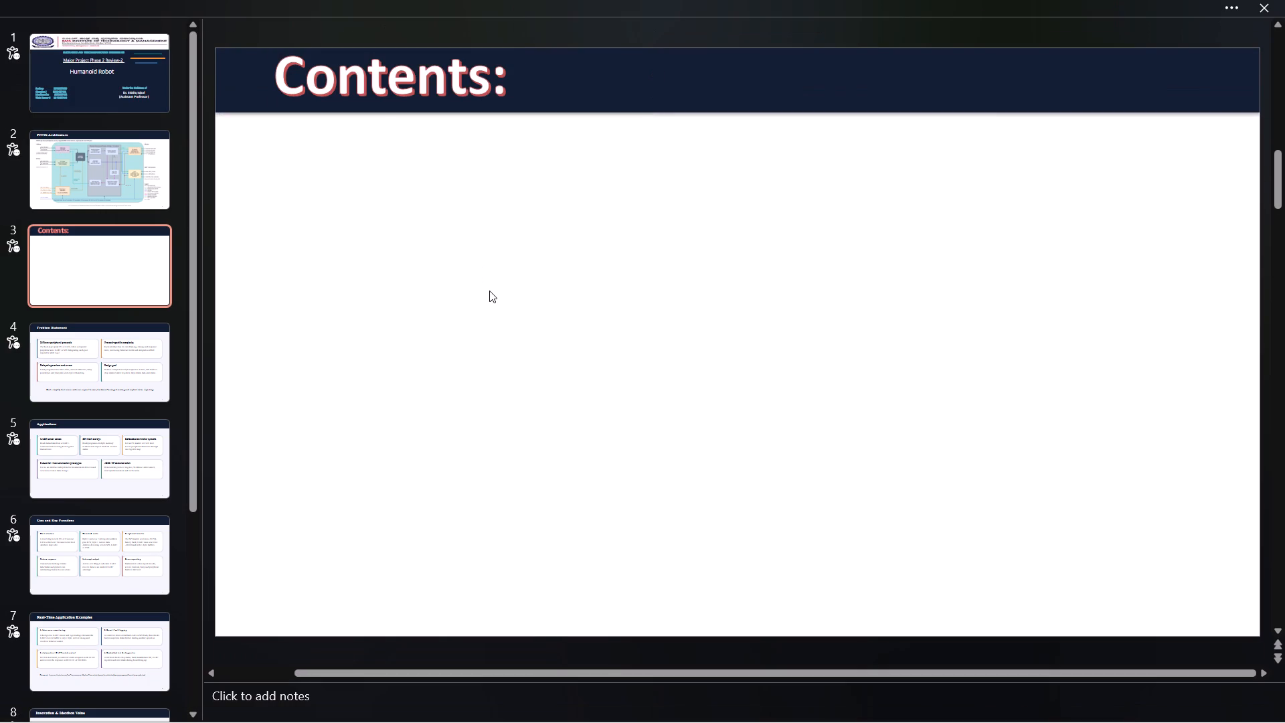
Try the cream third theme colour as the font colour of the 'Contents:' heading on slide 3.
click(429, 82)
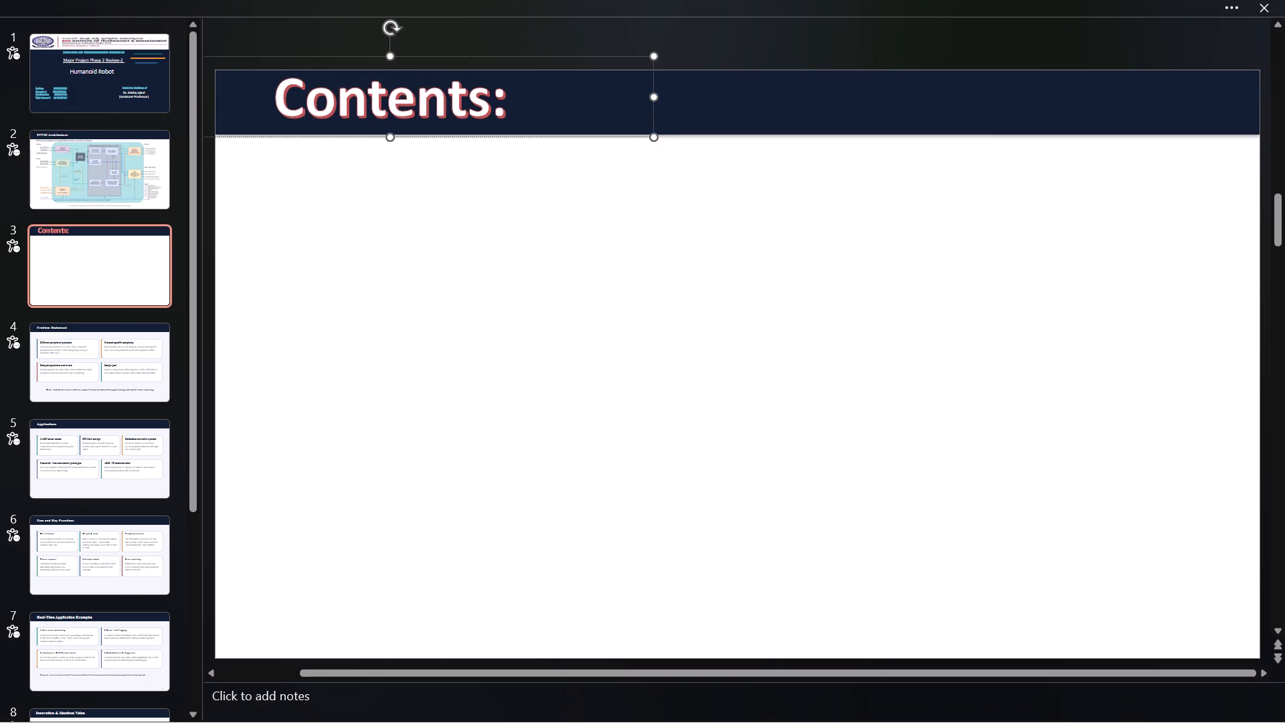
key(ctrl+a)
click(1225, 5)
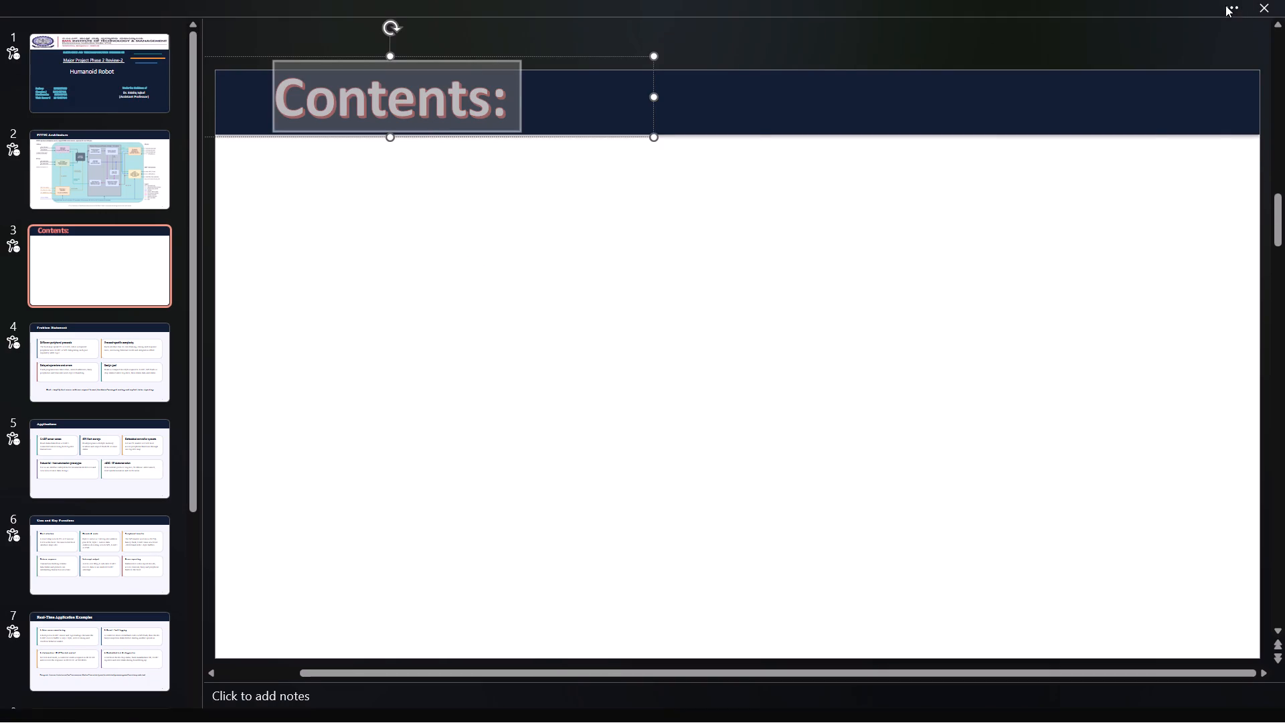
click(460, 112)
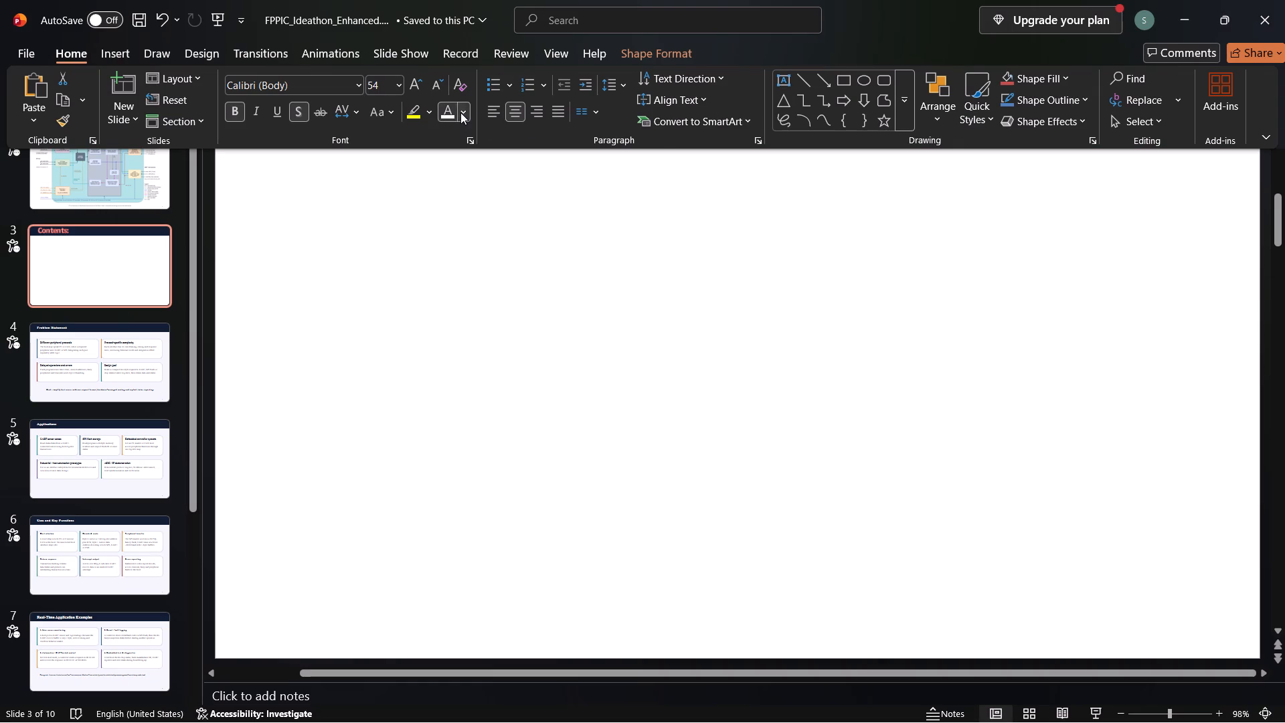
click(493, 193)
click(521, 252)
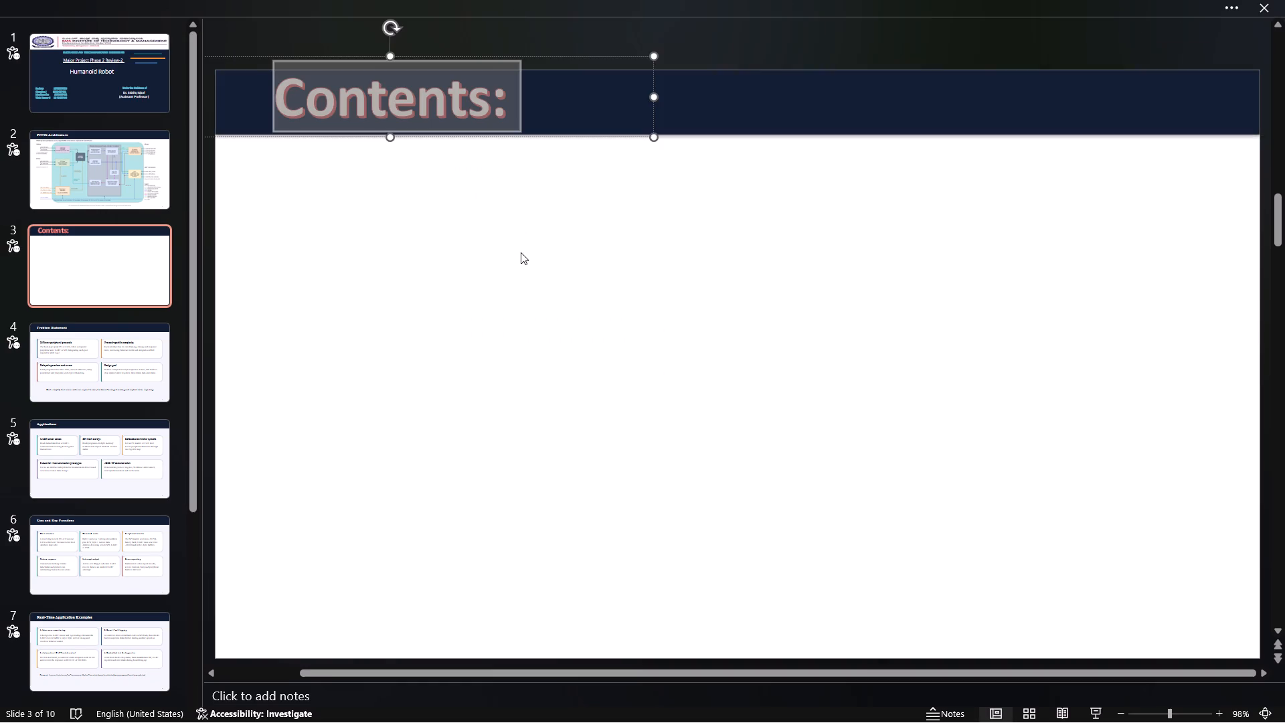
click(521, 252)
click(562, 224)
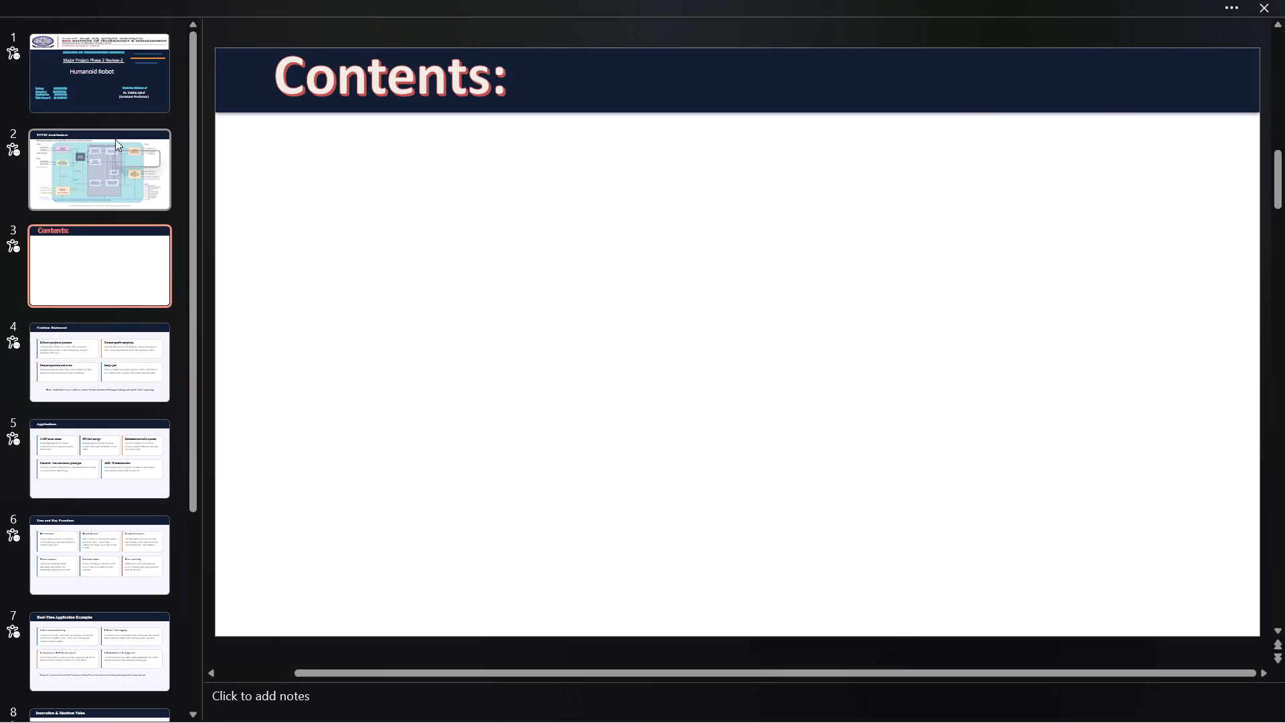
Set the font colour of the whole 'Contents:' heading on slide 3 to the white theme colour.
click(473, 78)
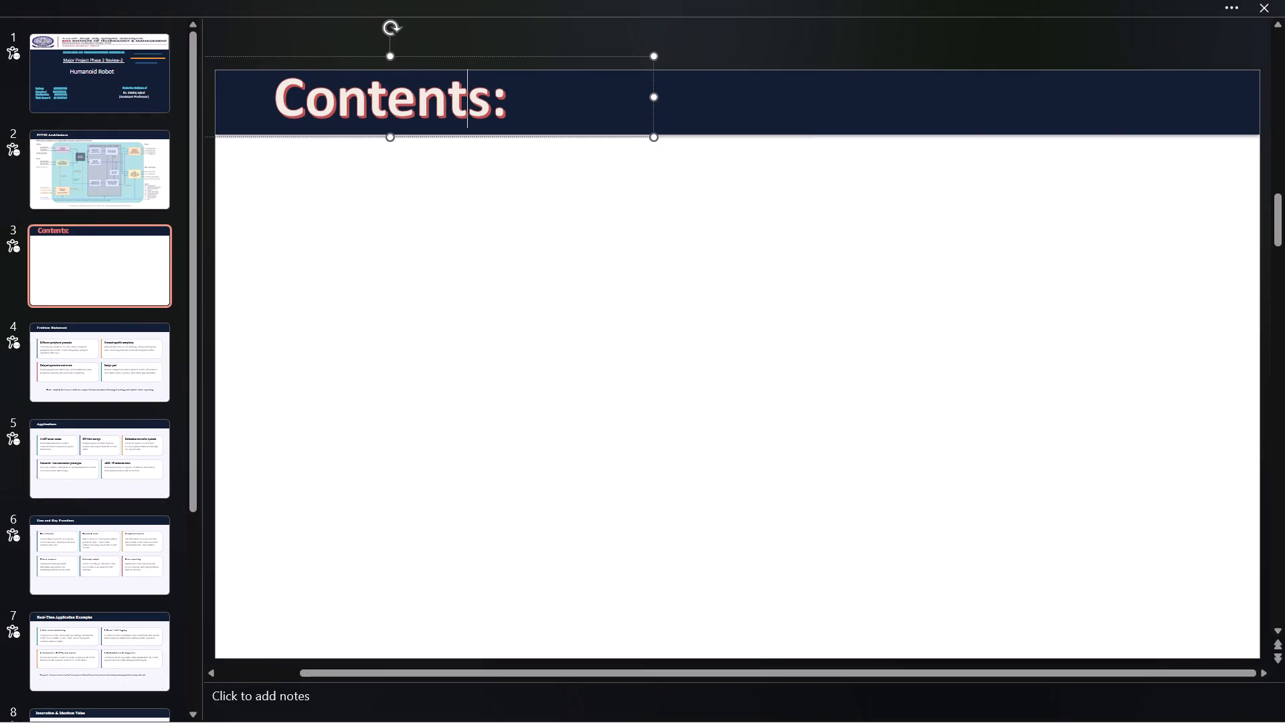
key(ctrl+a)
click(1229, 6)
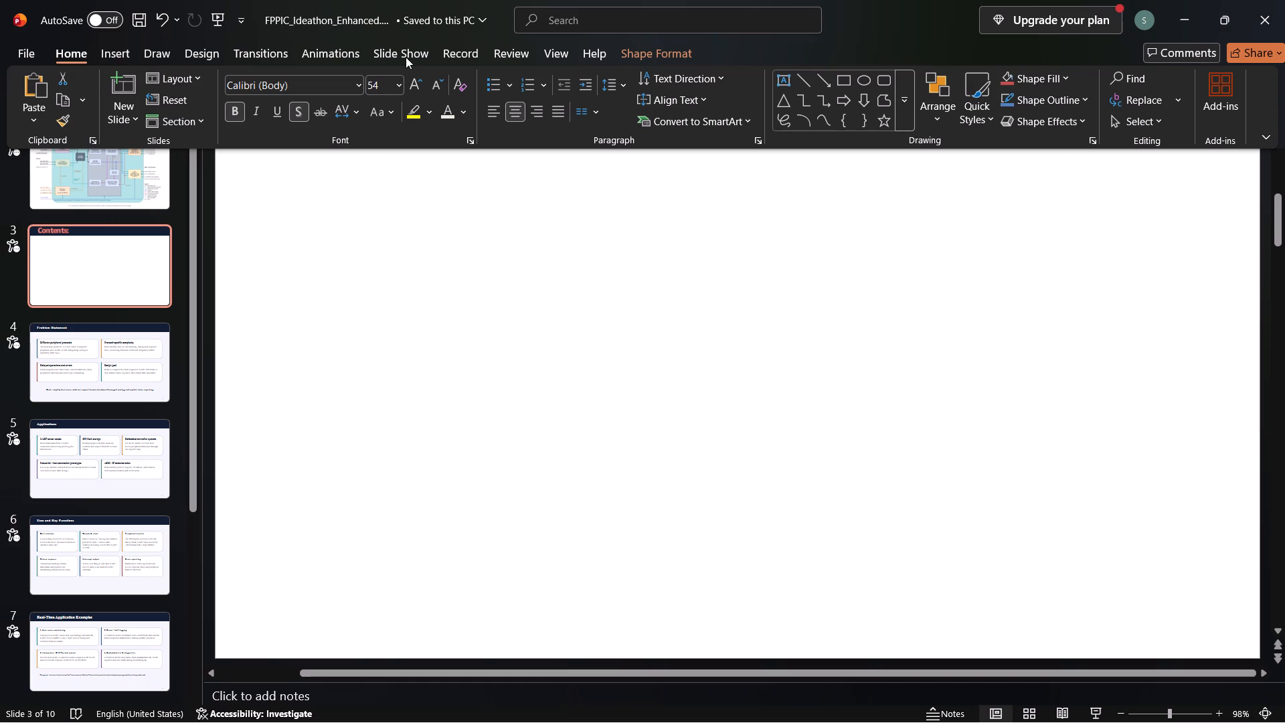
click(459, 110)
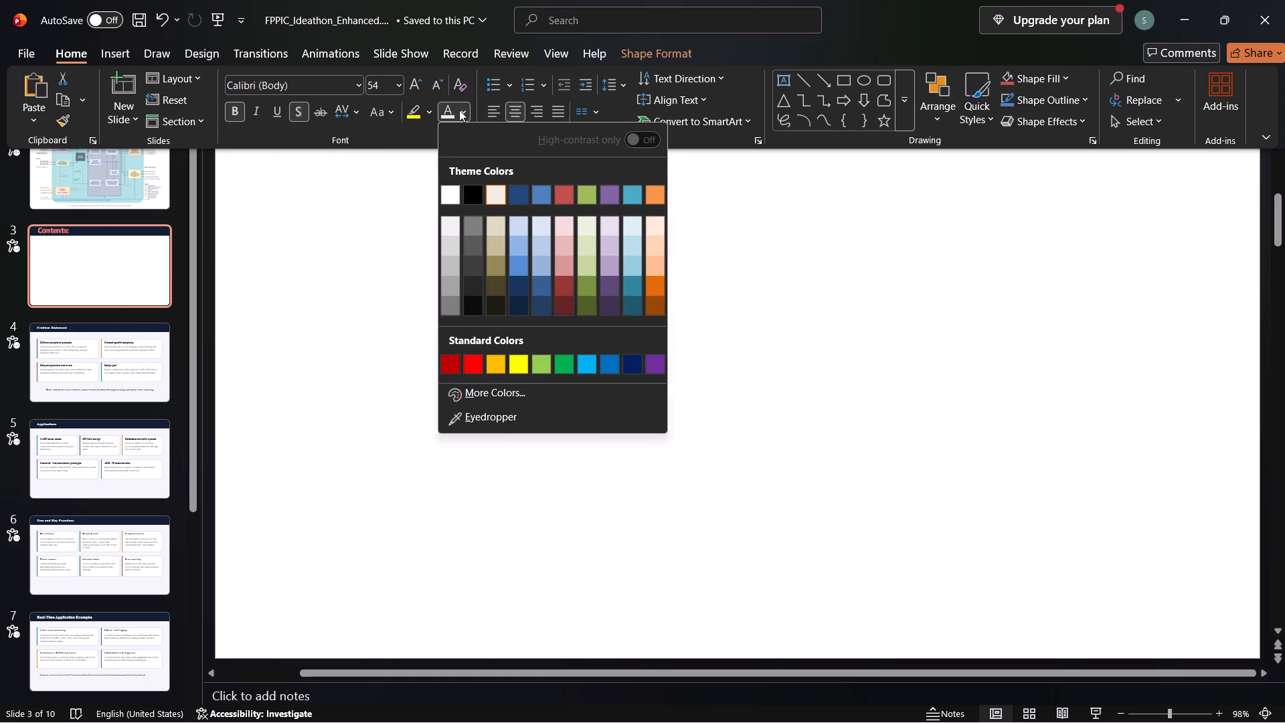
click(446, 198)
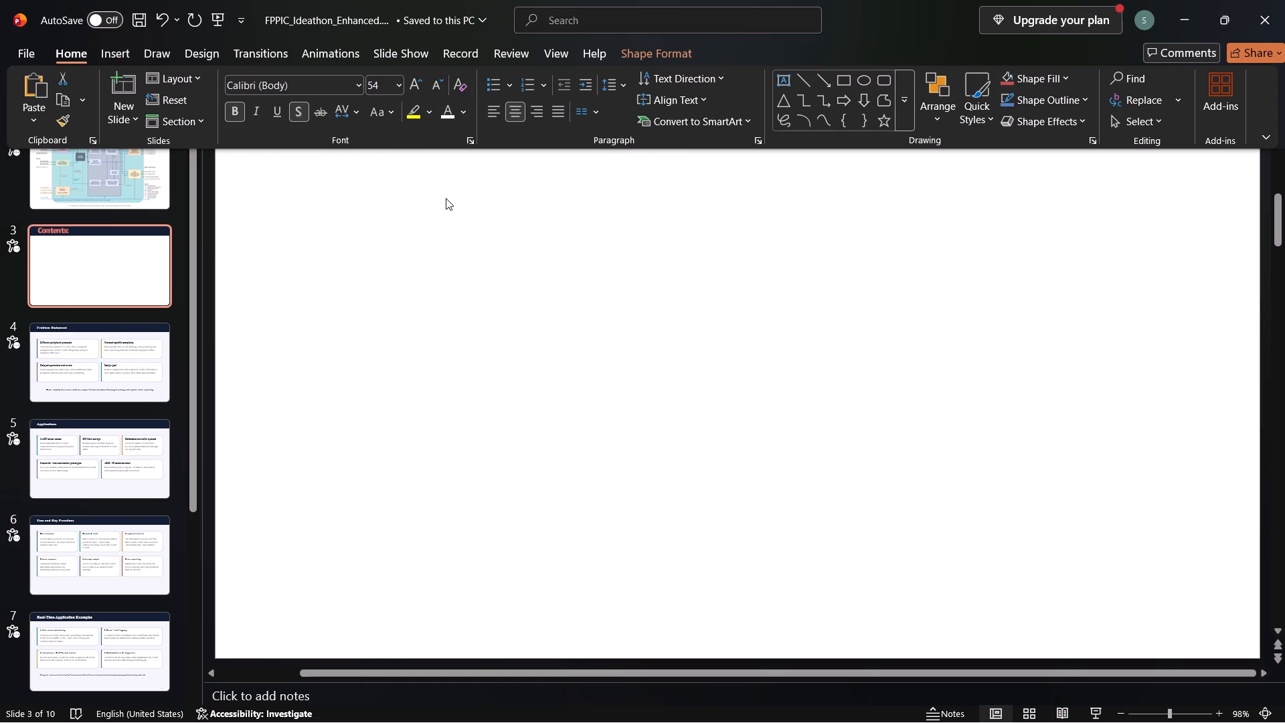
click(446, 198)
click(428, 199)
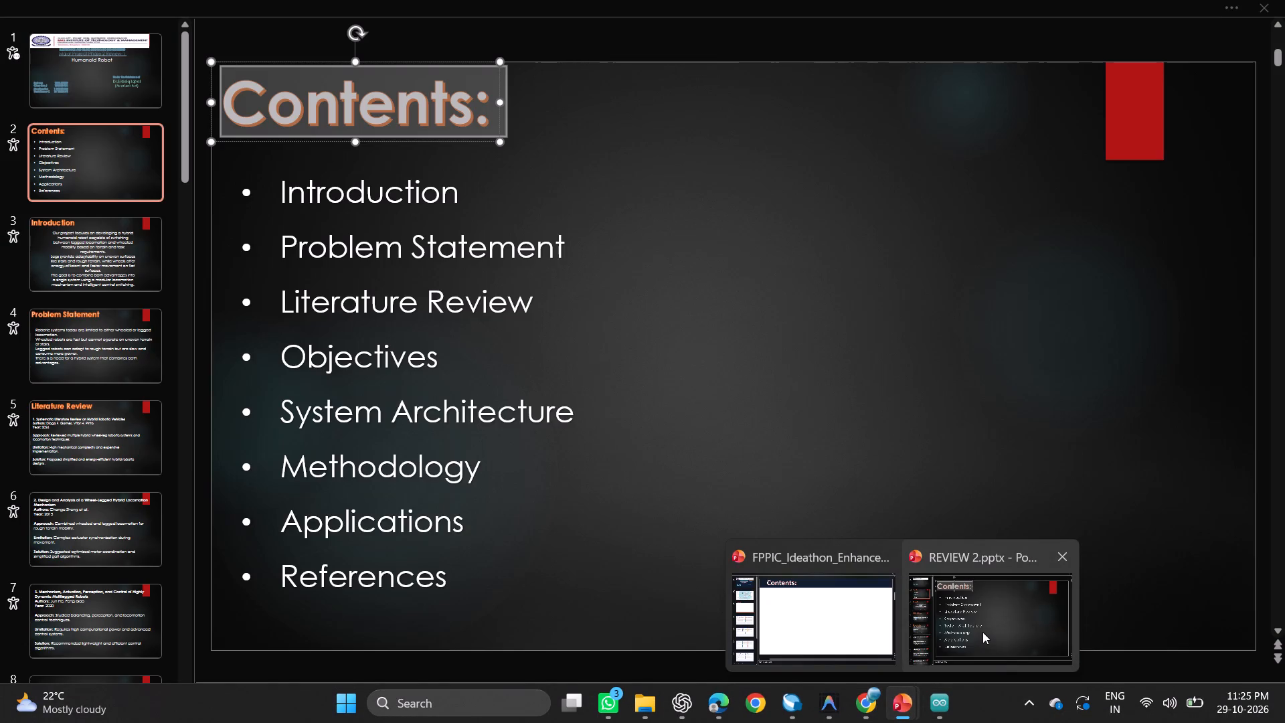
Copy the bulleted list from Introduction to References on slide 2 of REVIEW 2.pptx and paste it onto slide 3 of the FPPIC presentation.
click(982, 632)
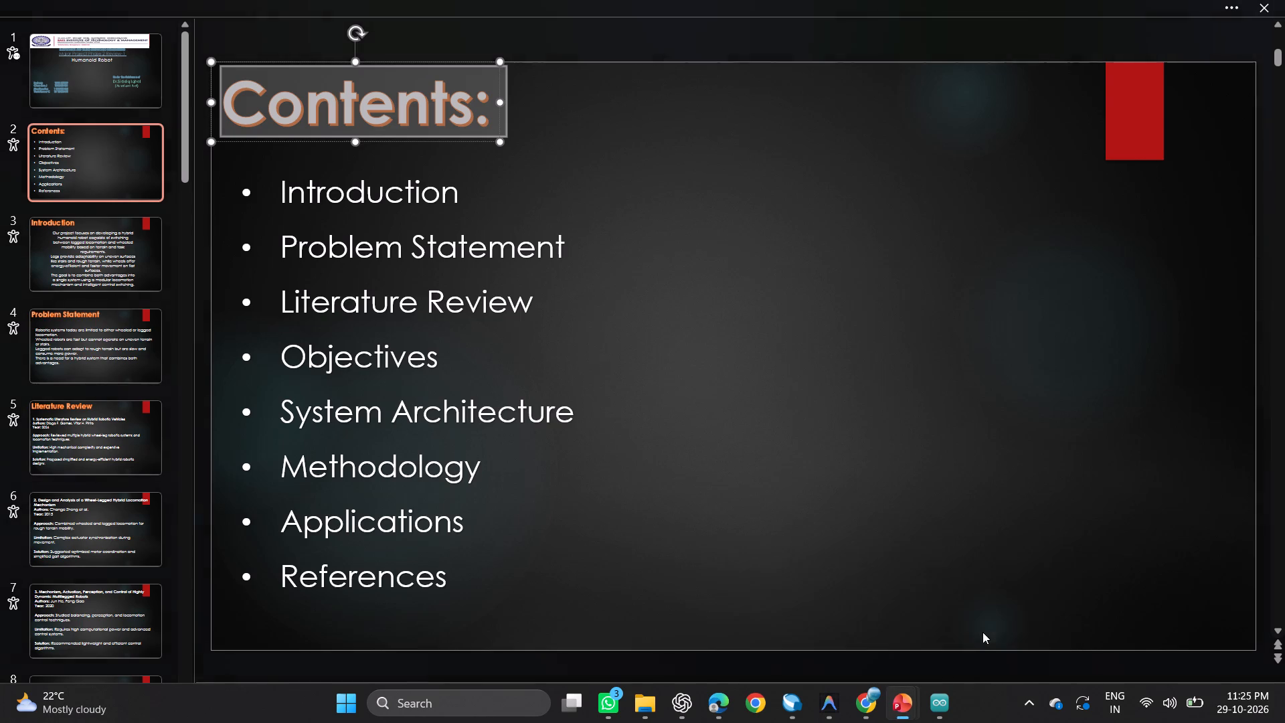
click(867, 521)
click(150, 261)
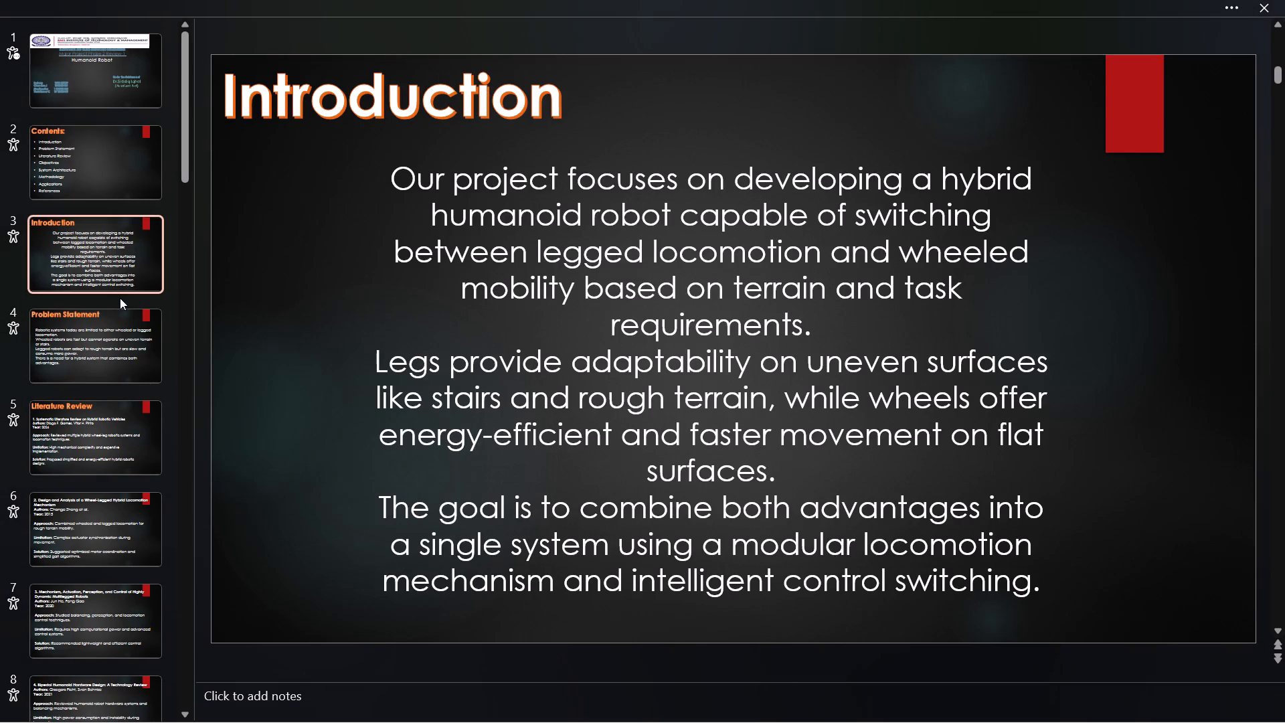
click(82, 183)
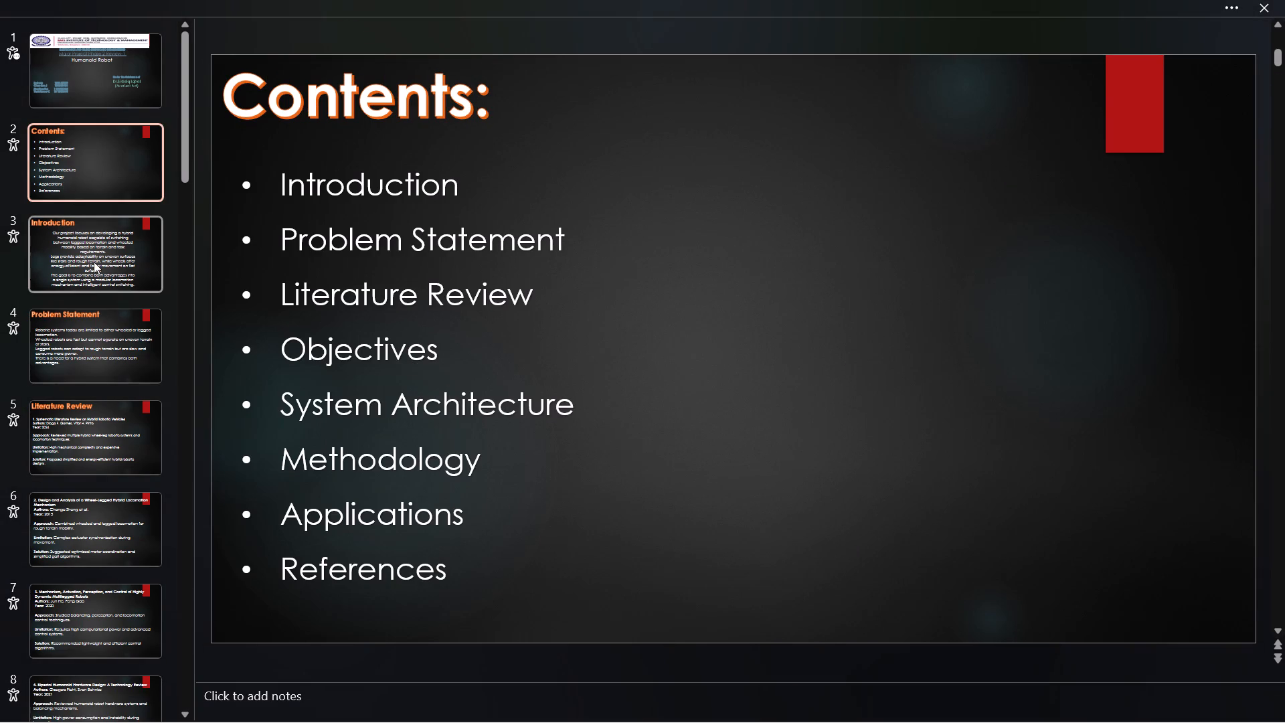
drag(276, 184, 316, 212)
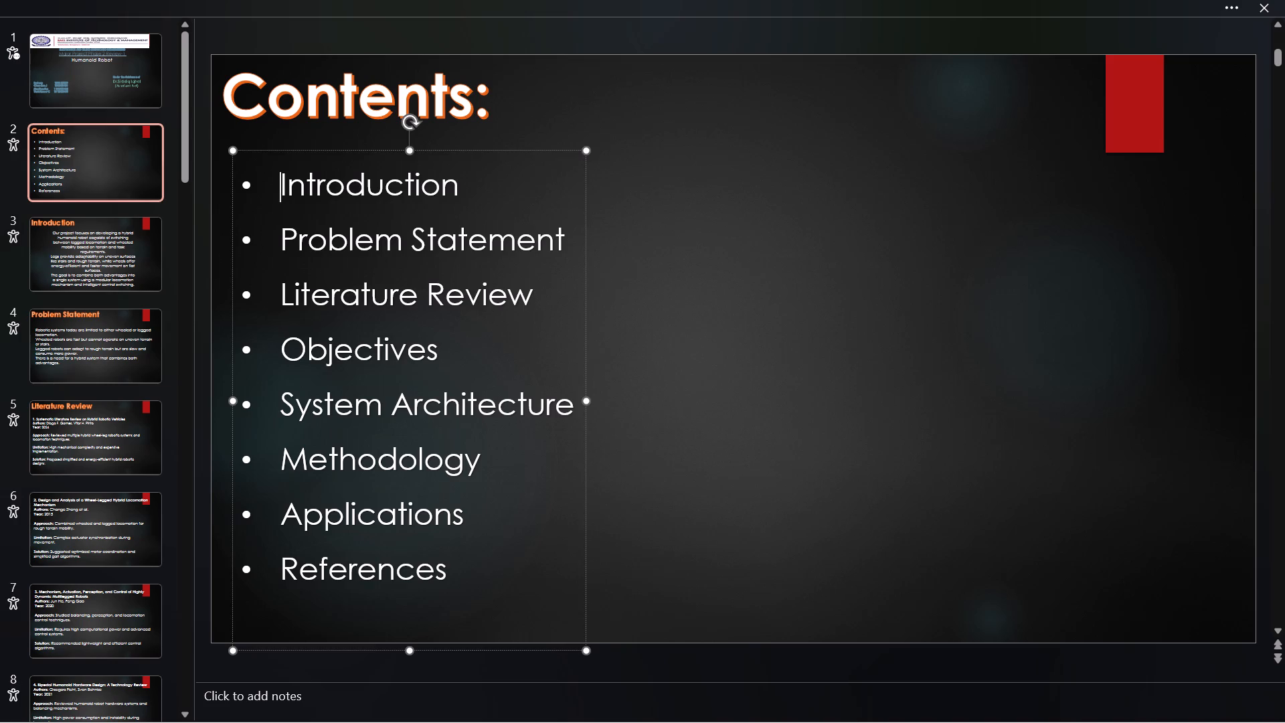
drag(316, 212, 465, 594)
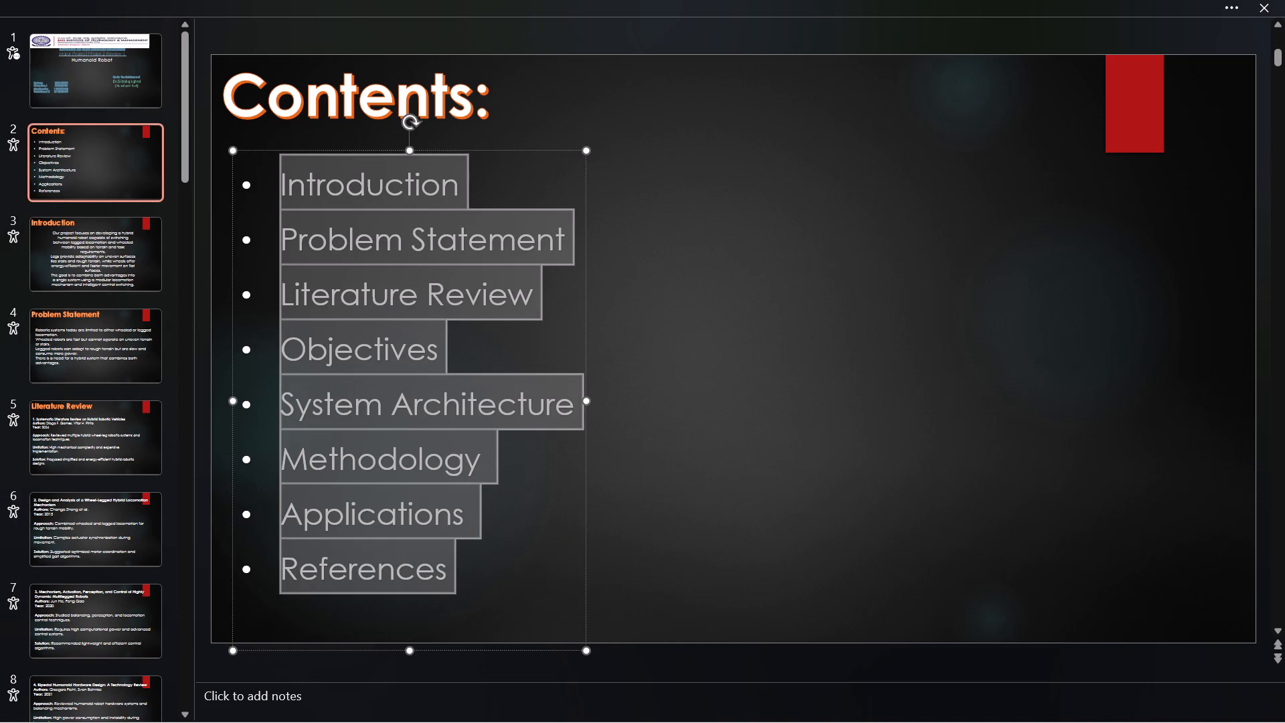
key(ctrl+c)
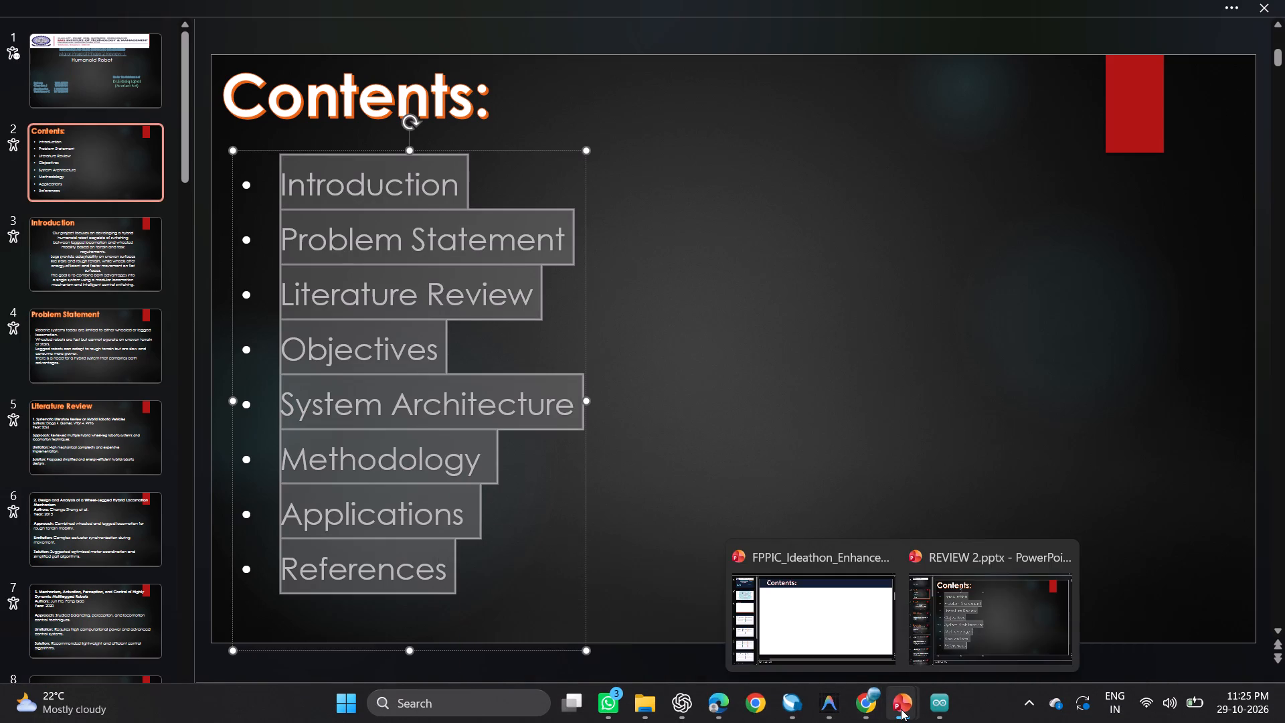
click(775, 637)
click(523, 319)
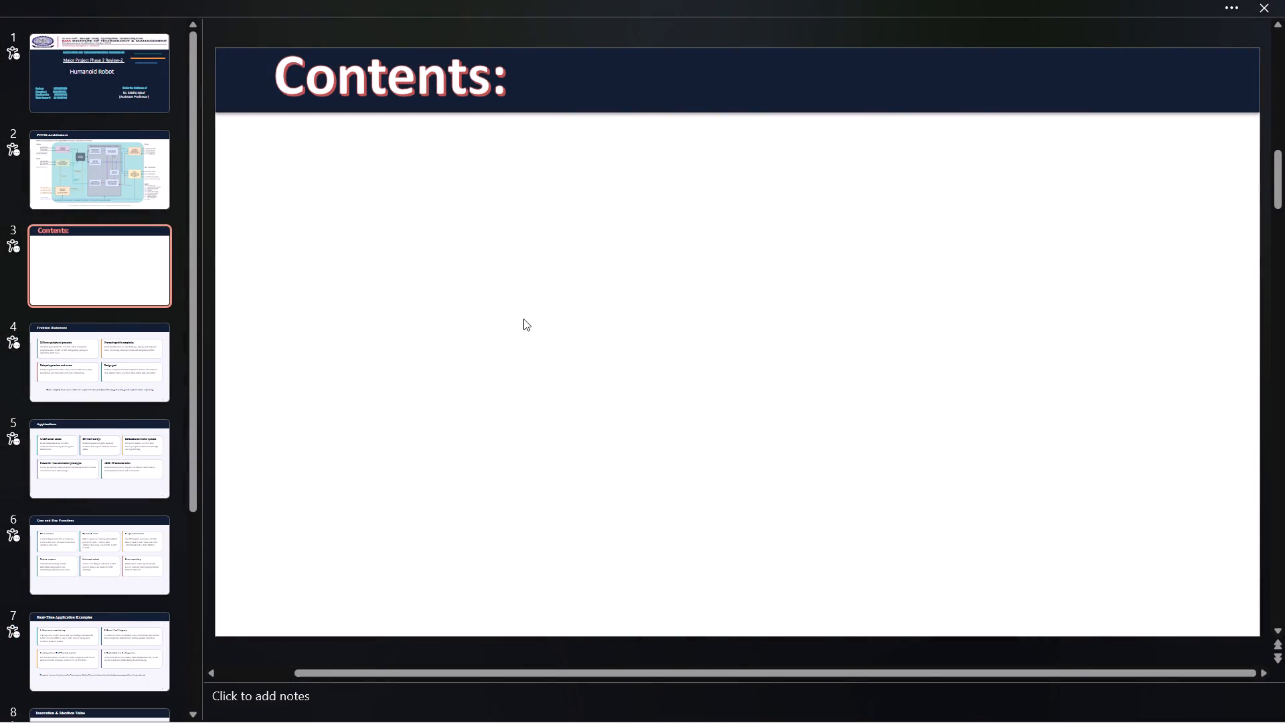
key(ctrl+v)
click(893, 370)
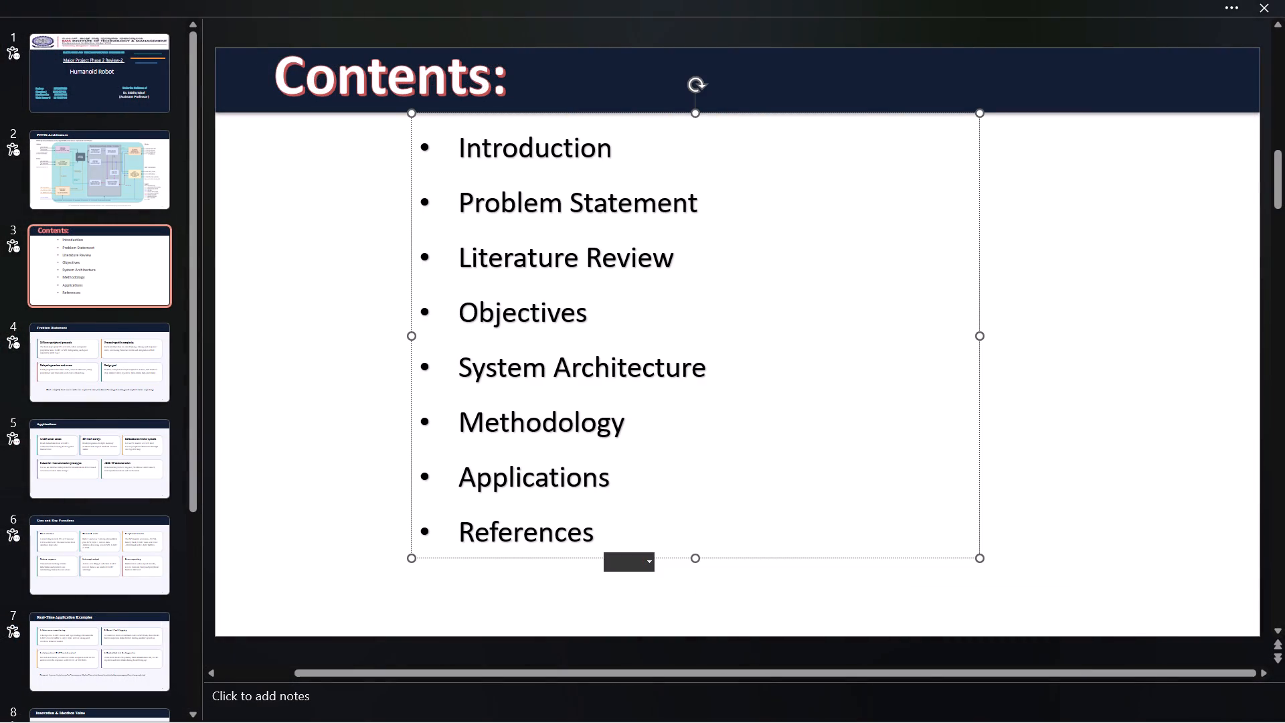
click(1104, 376)
Move the bulleted list on slide 3 so it sits just below the title band, its bullets aligned with the start of the 'Contents:' heading.
click(425, 456)
click(910, 410)
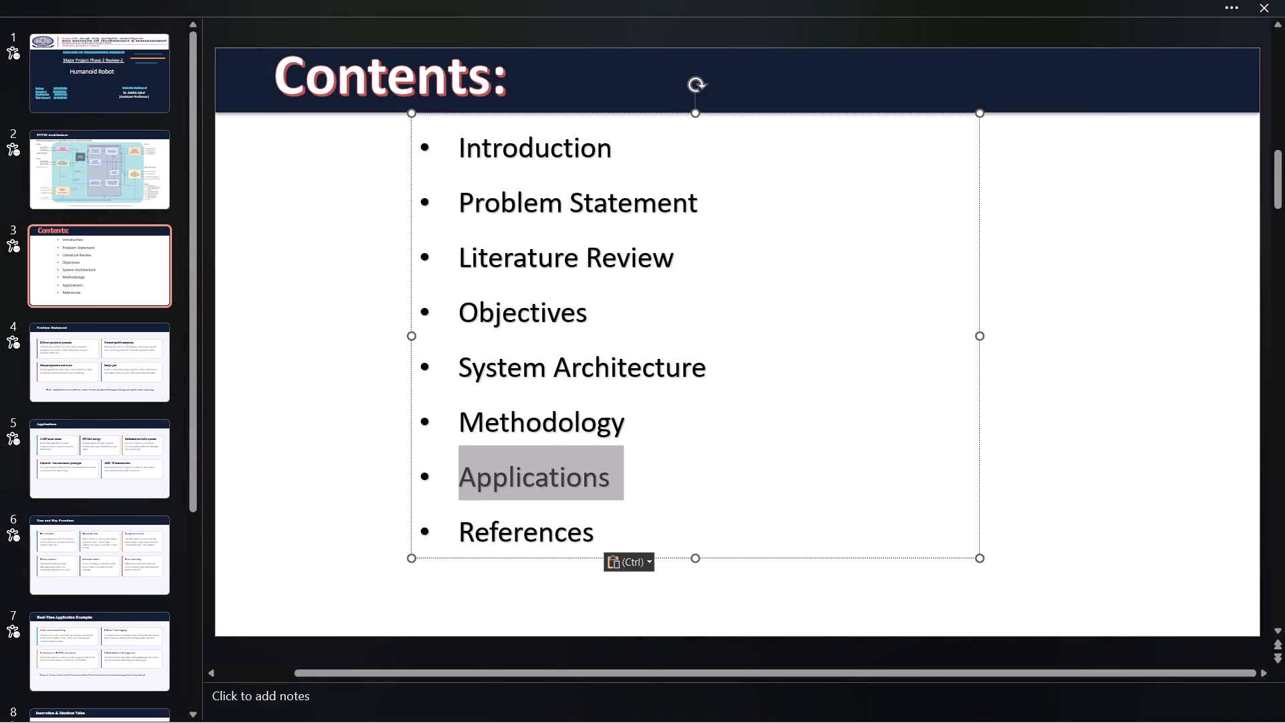
click(1119, 410)
click(708, 430)
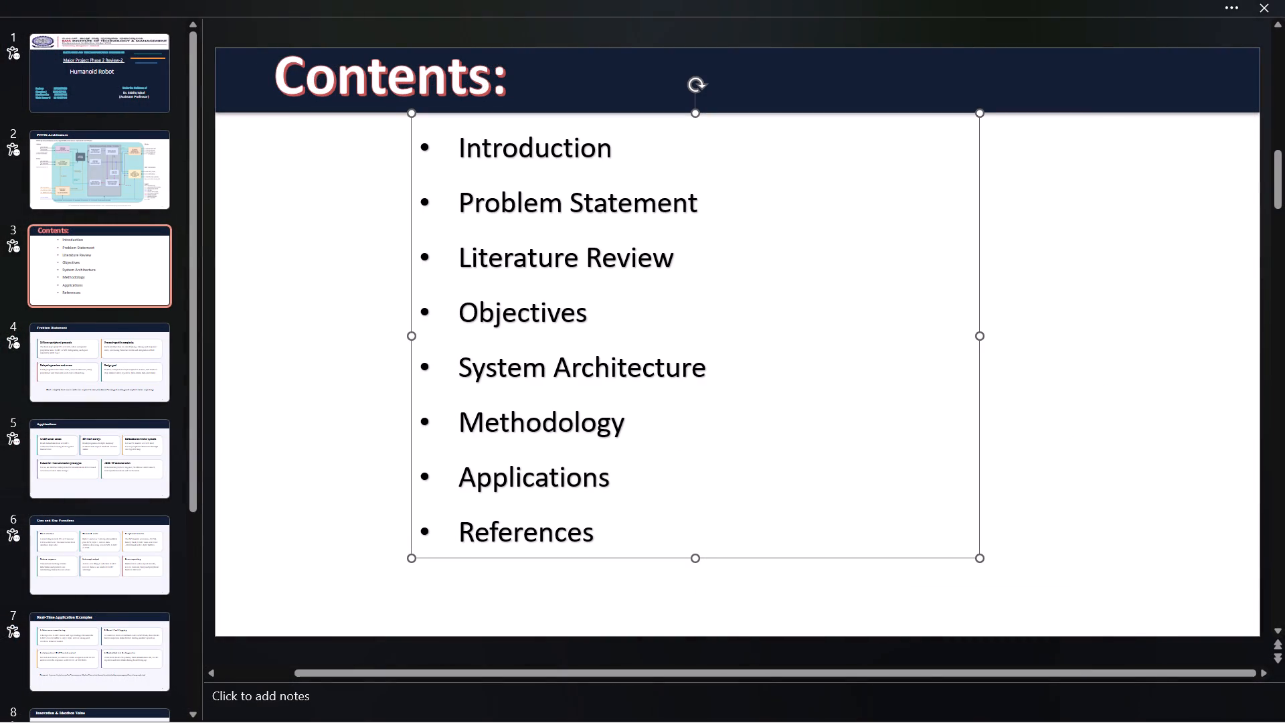
drag(710, 546, 573, 564)
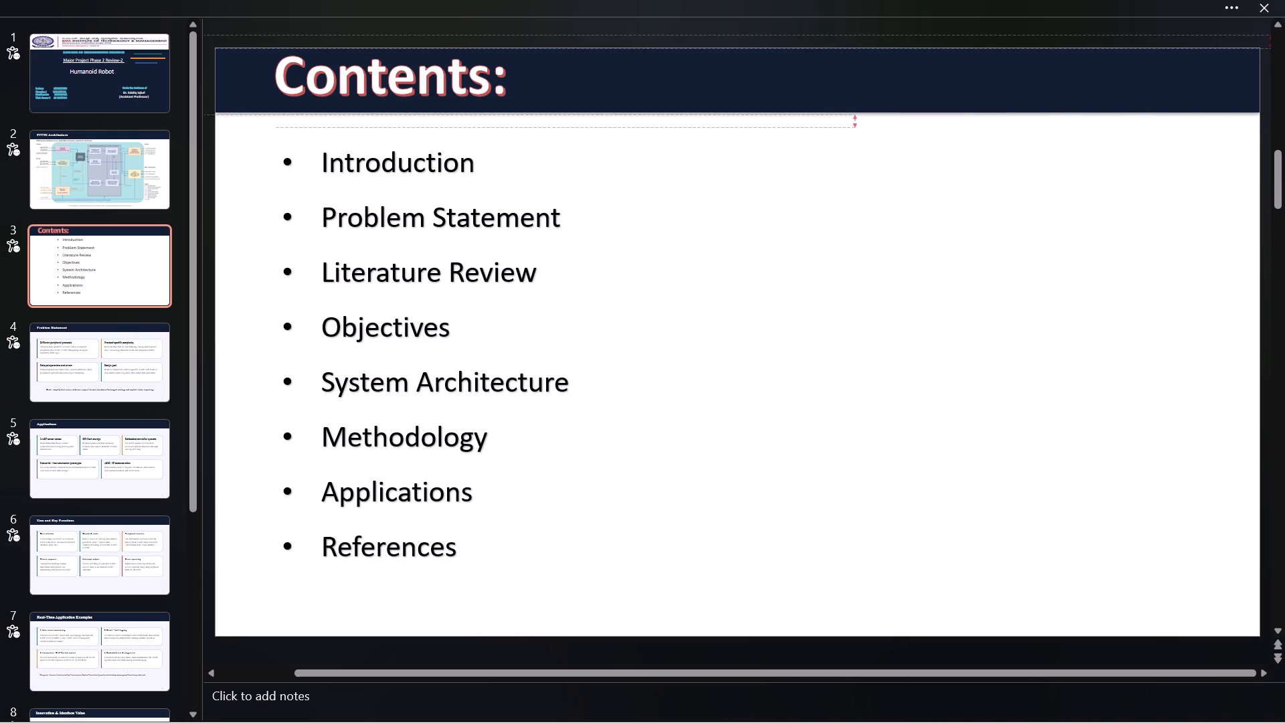
drag(573, 564, 567, 559)
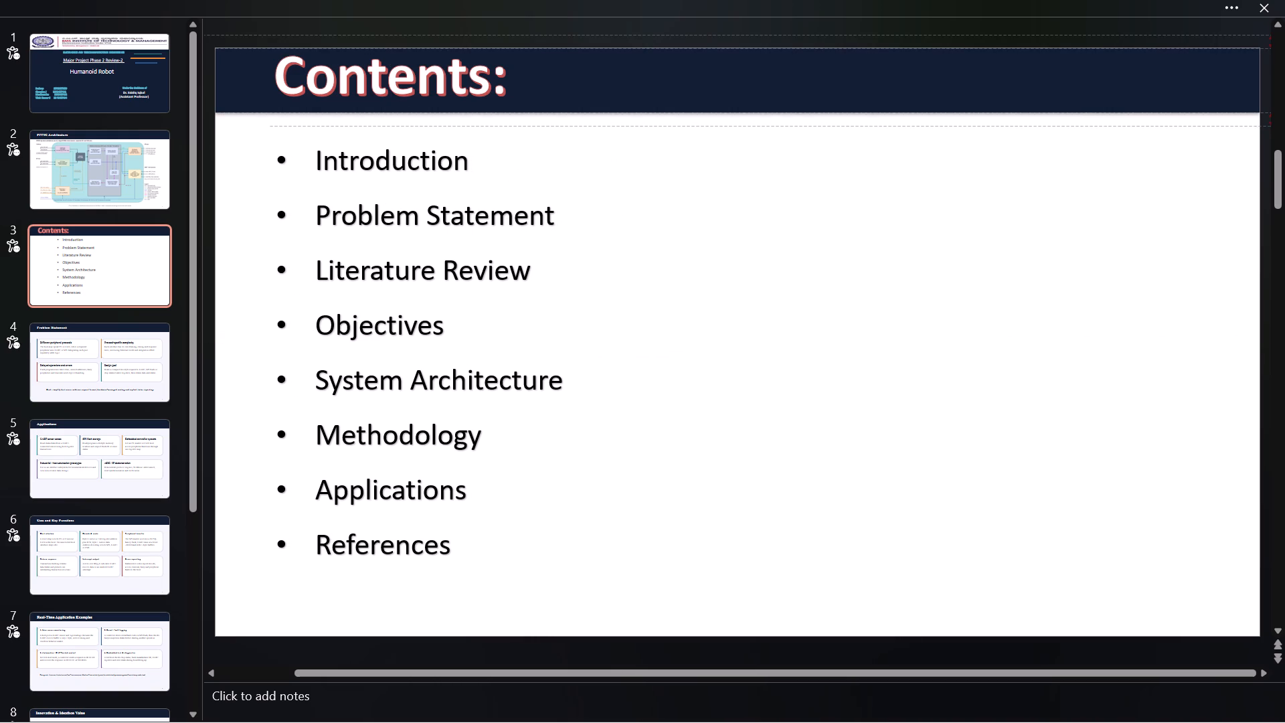
drag(567, 559, 570, 562)
drag(1071, 463, 1065, 467)
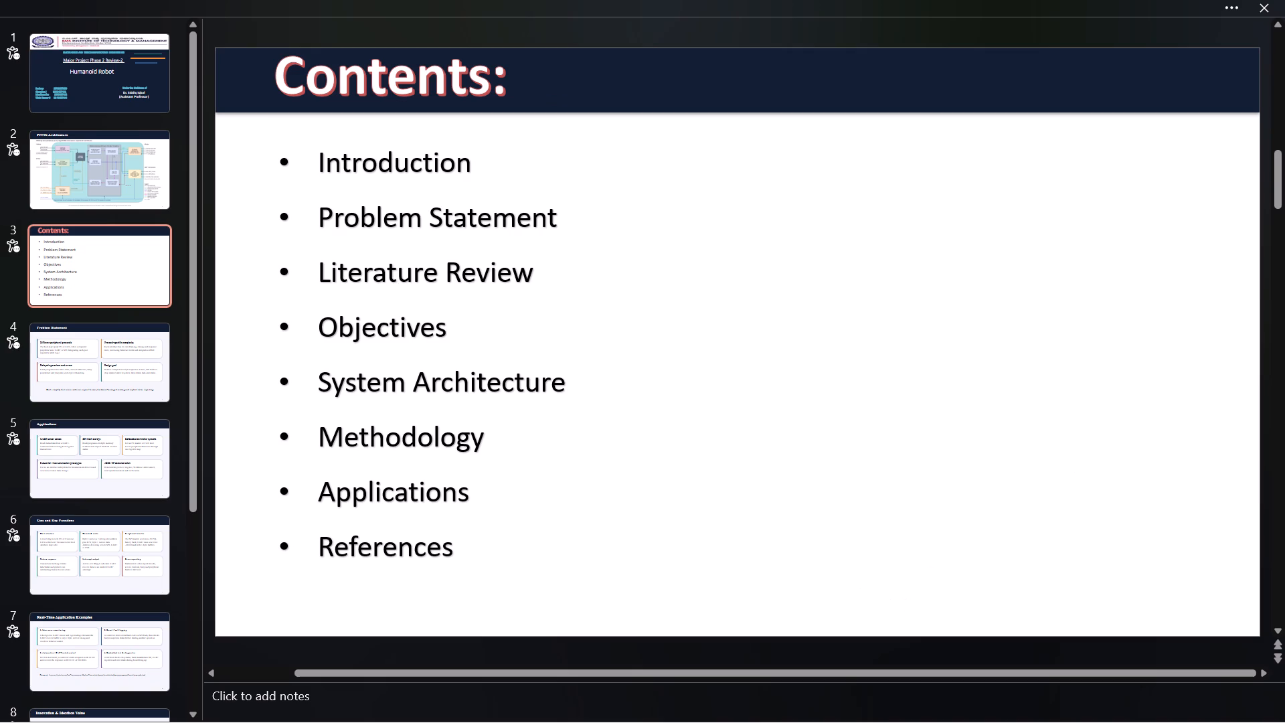
Look through the first four slides to compare the title, architecture, Contents and Problem Statement slides.
click(127, 374)
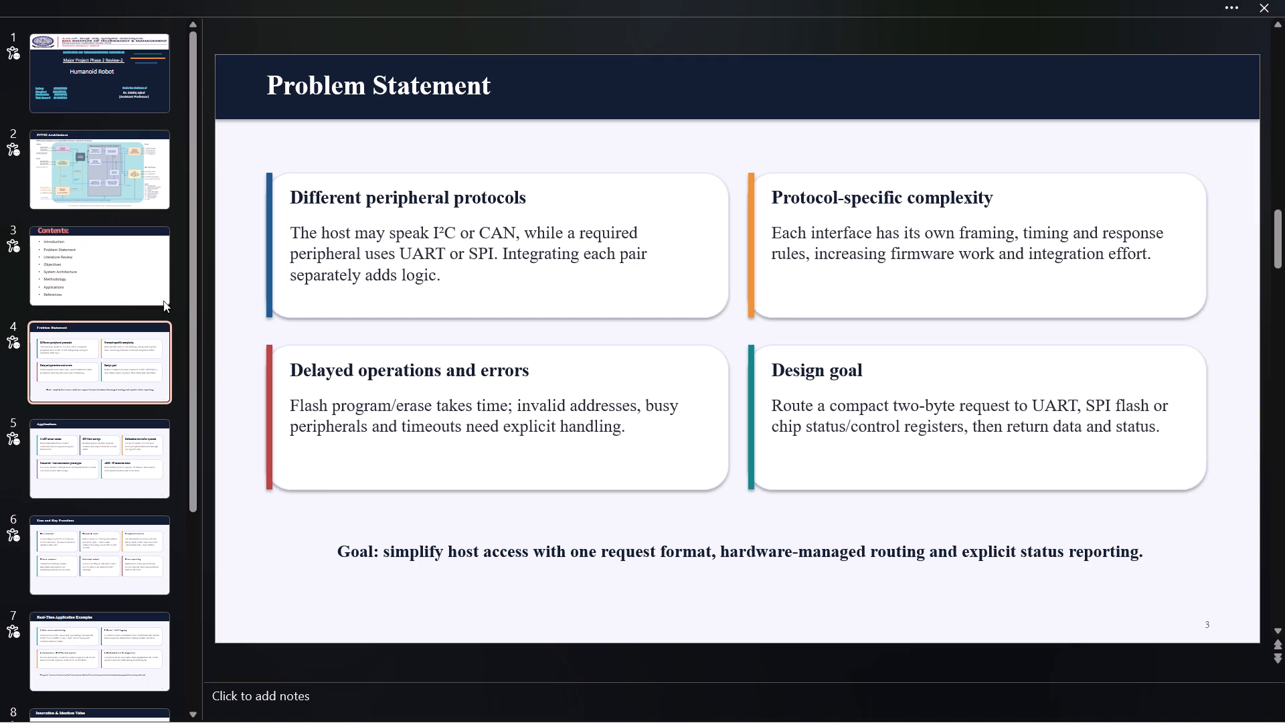
click(112, 101)
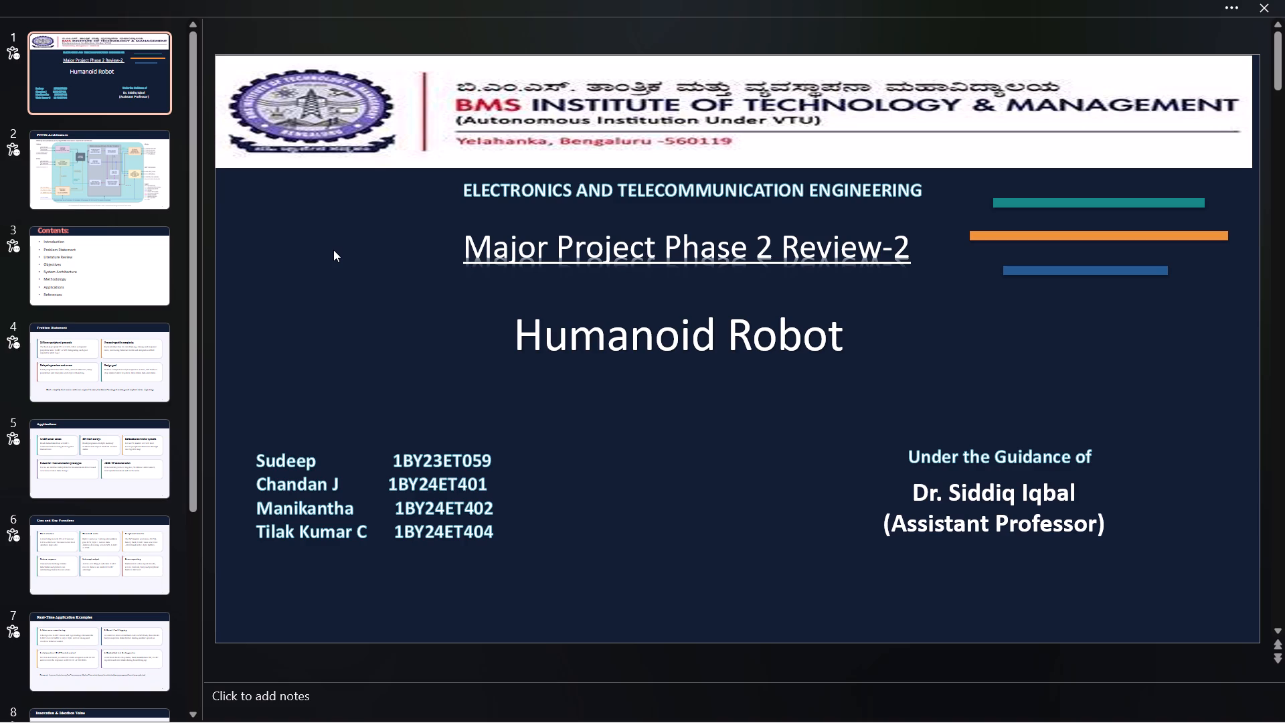
click(490, 484)
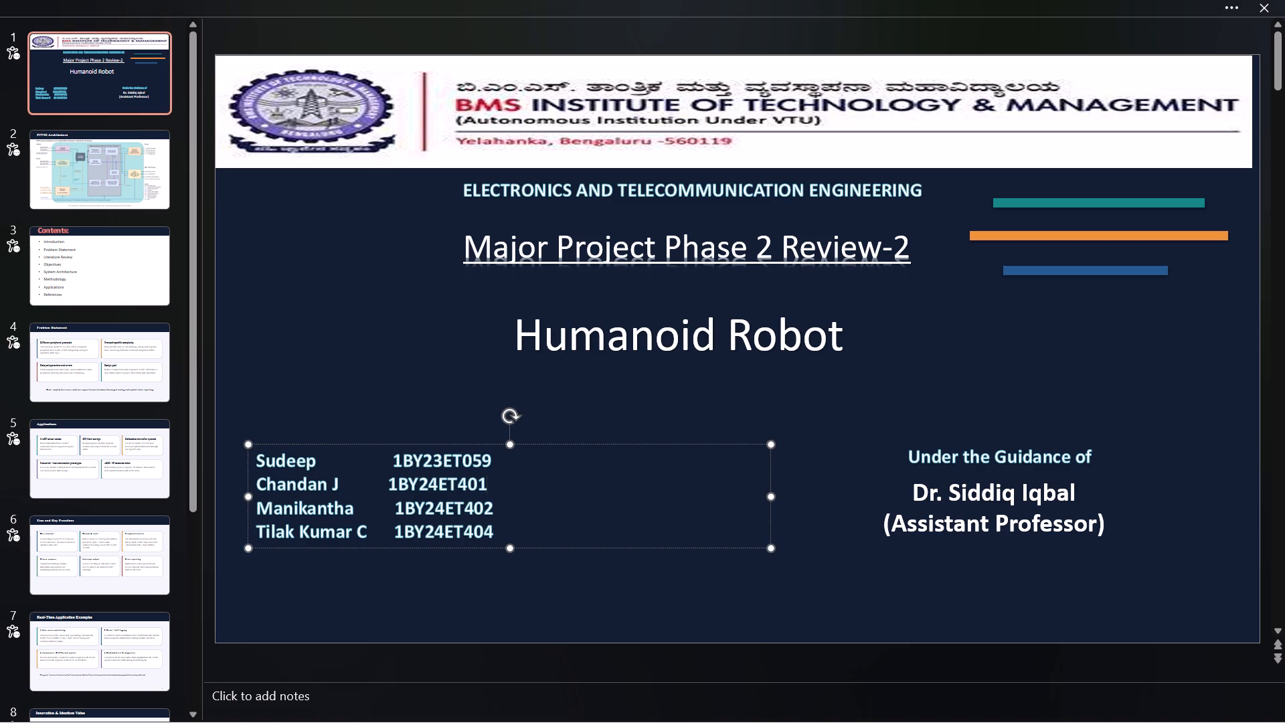
click(118, 199)
click(124, 260)
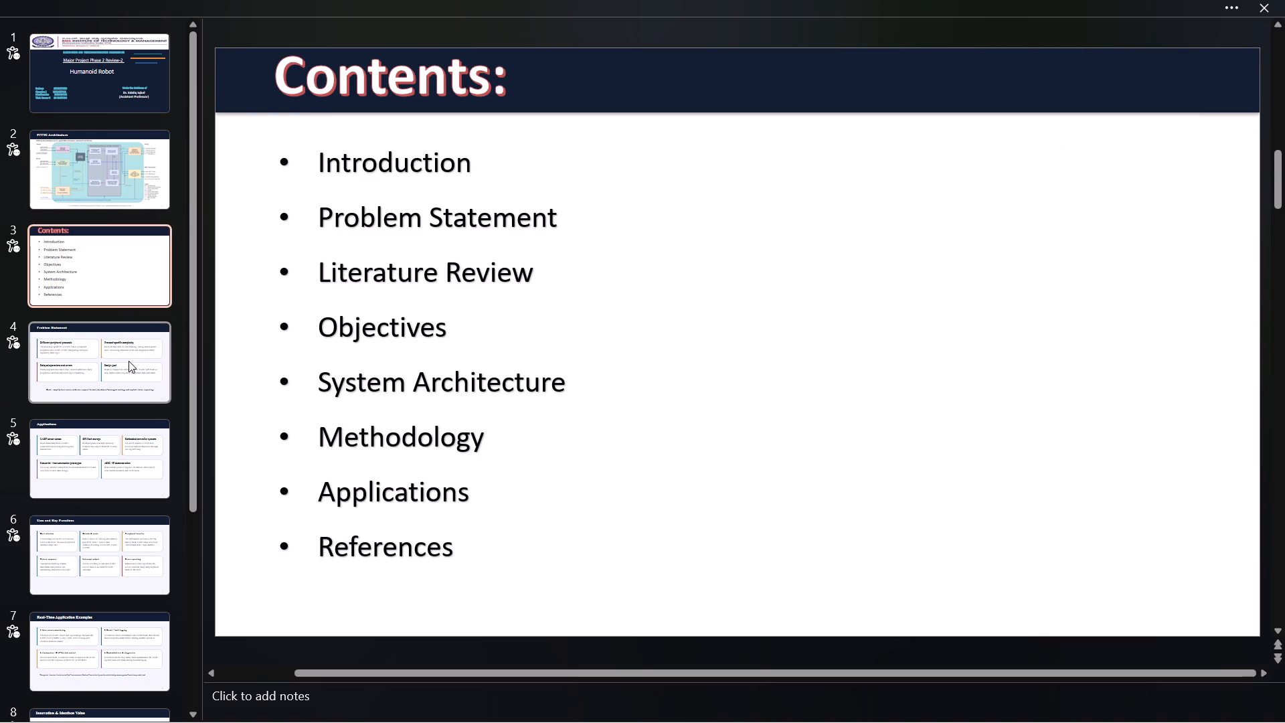
click(128, 361)
click(118, 273)
scroll(153, 247, up, 1)
scroll(153, 311, up, 4)
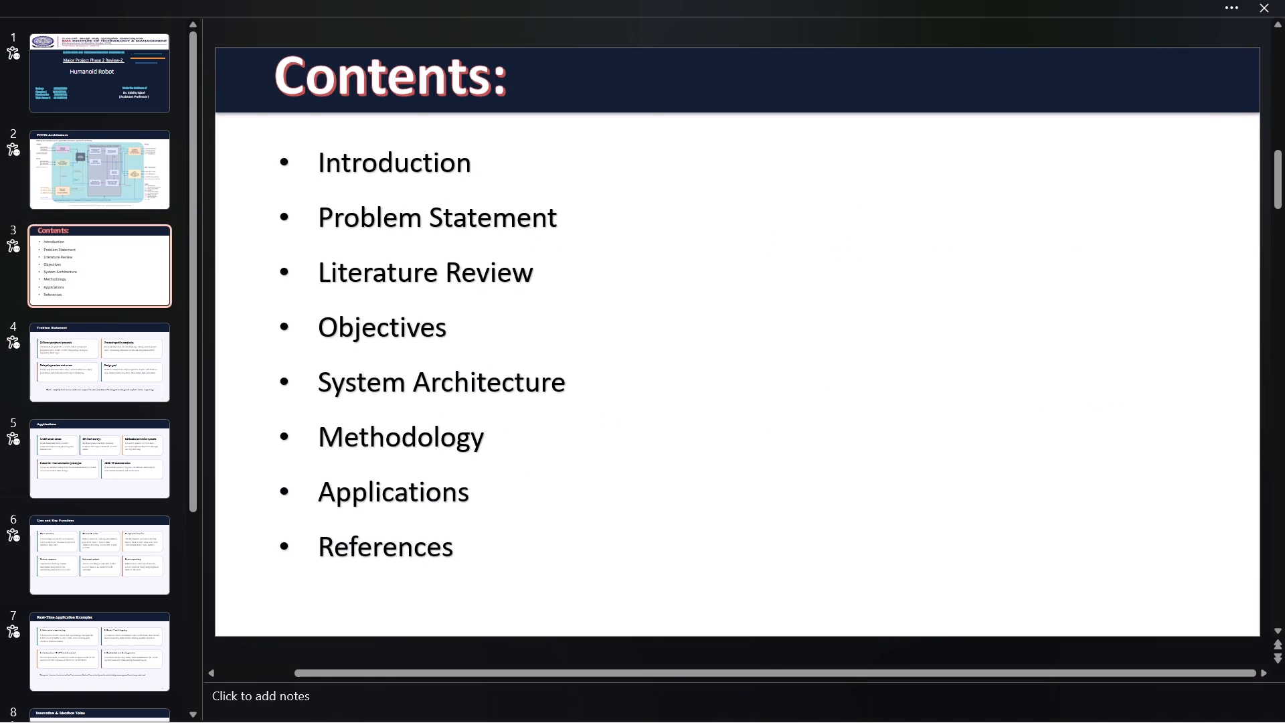
scroll(391, 309, up, 6)
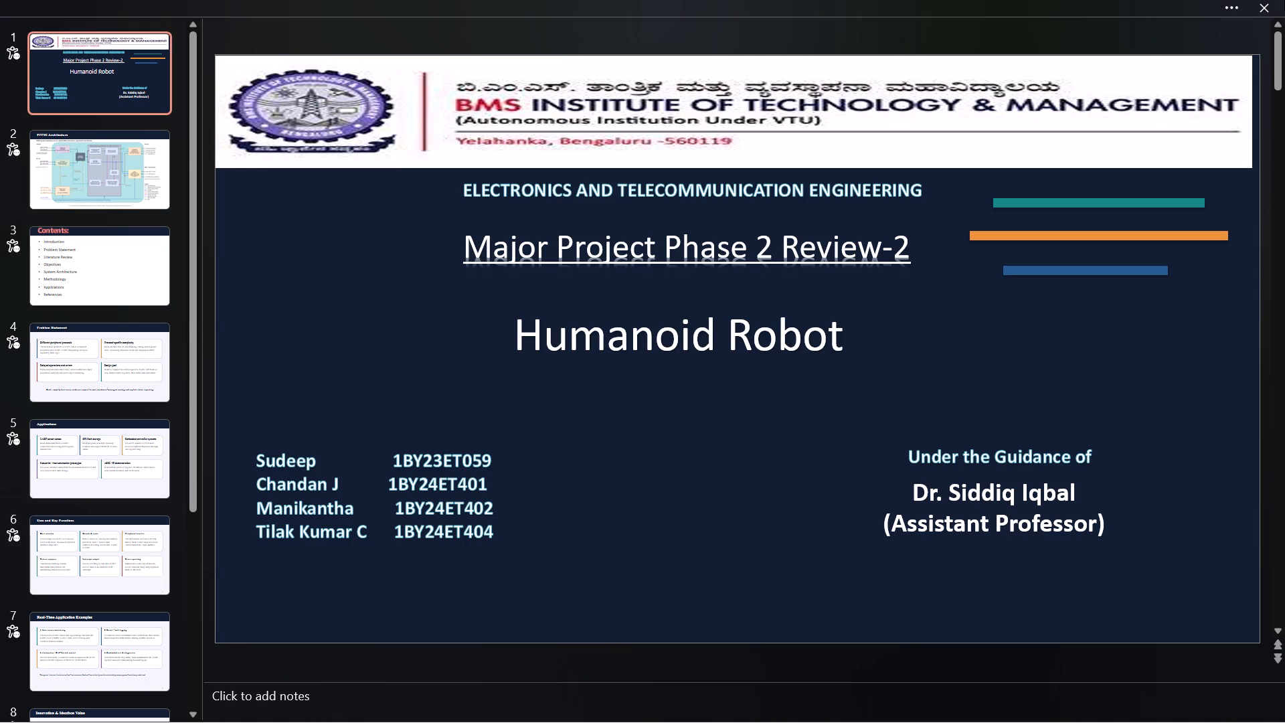
Insert a new blank slide directly after the title slide.
drag(1233, 5, 1227, 11)
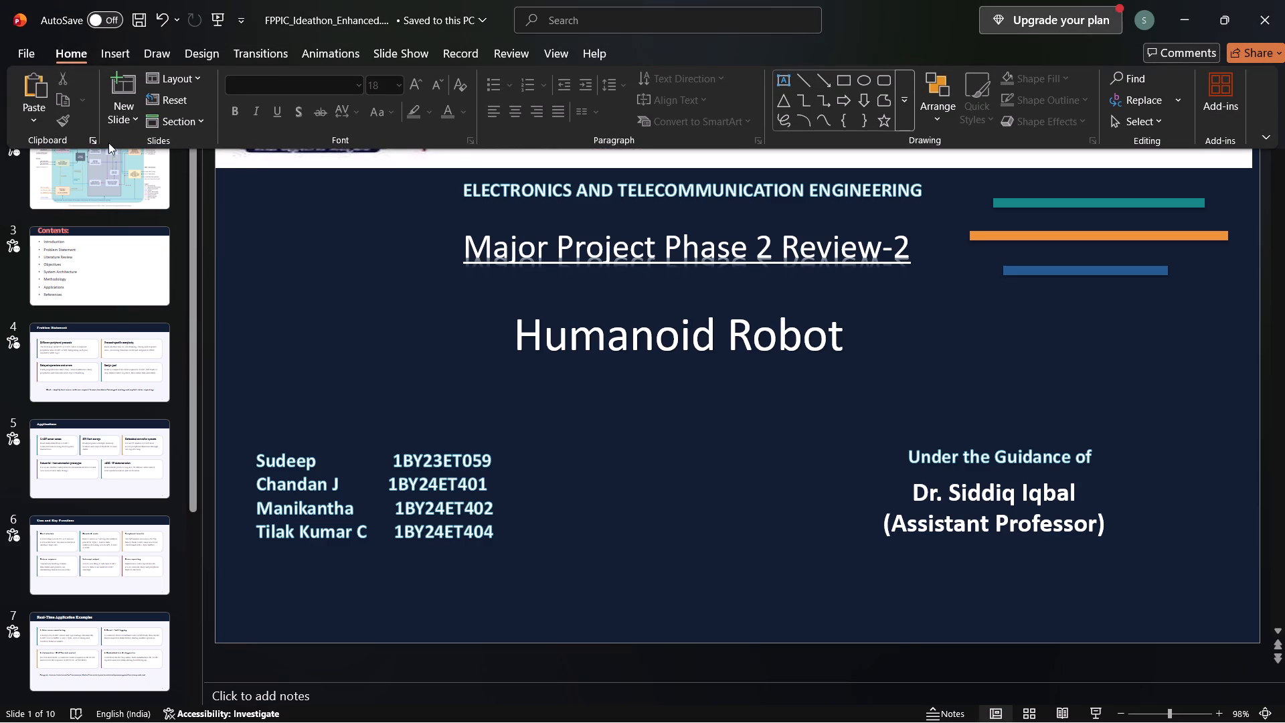
click(130, 82)
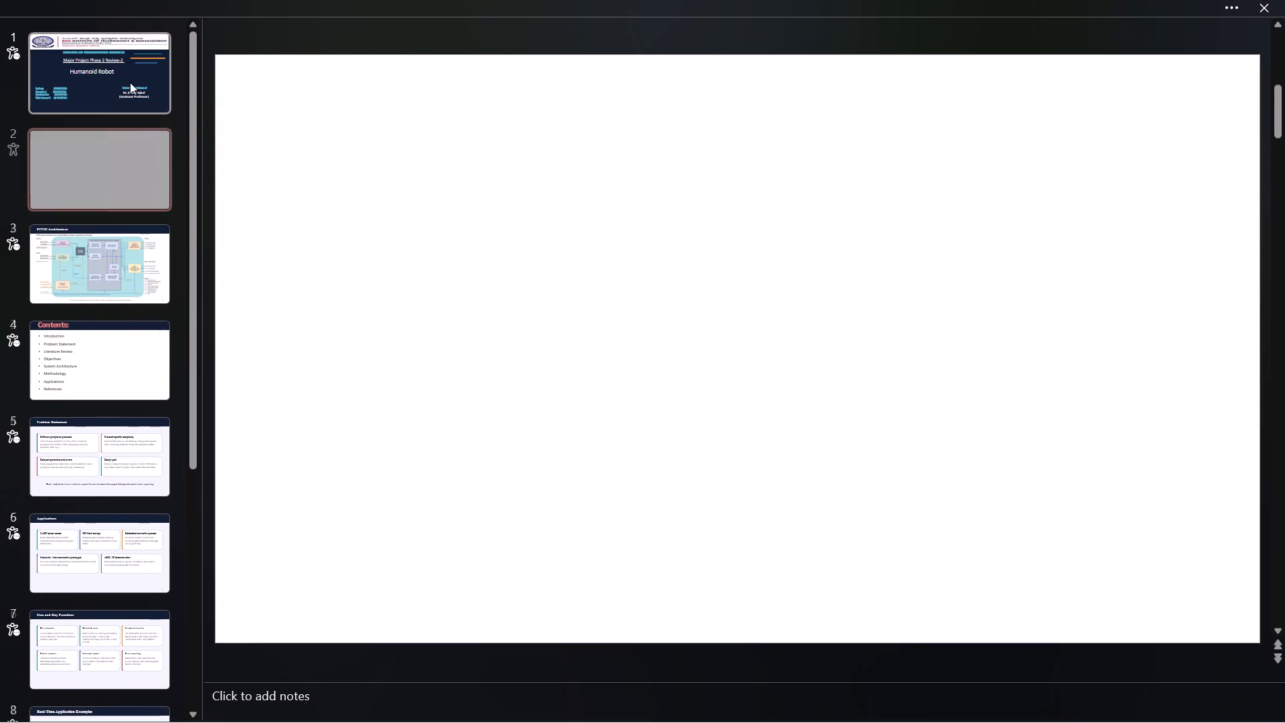
Copy the dark title band from the Contents slide and paste it onto the blank slide 2.
click(110, 357)
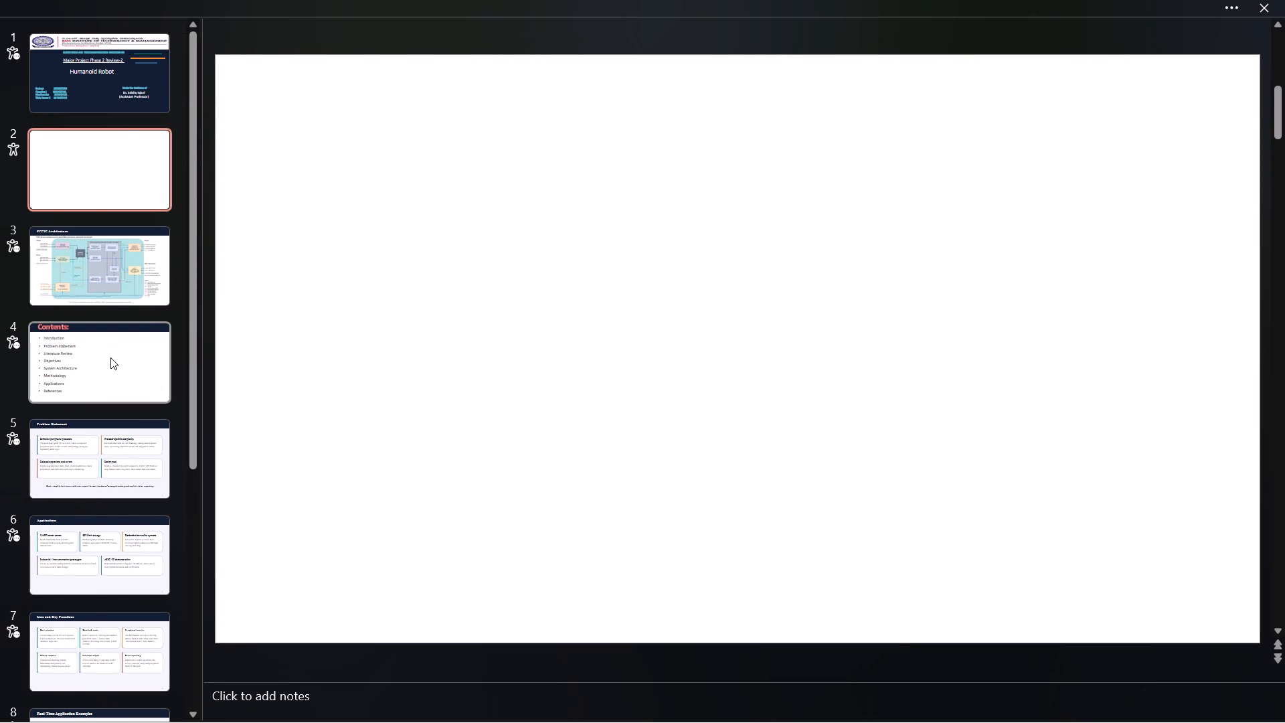
click(782, 92)
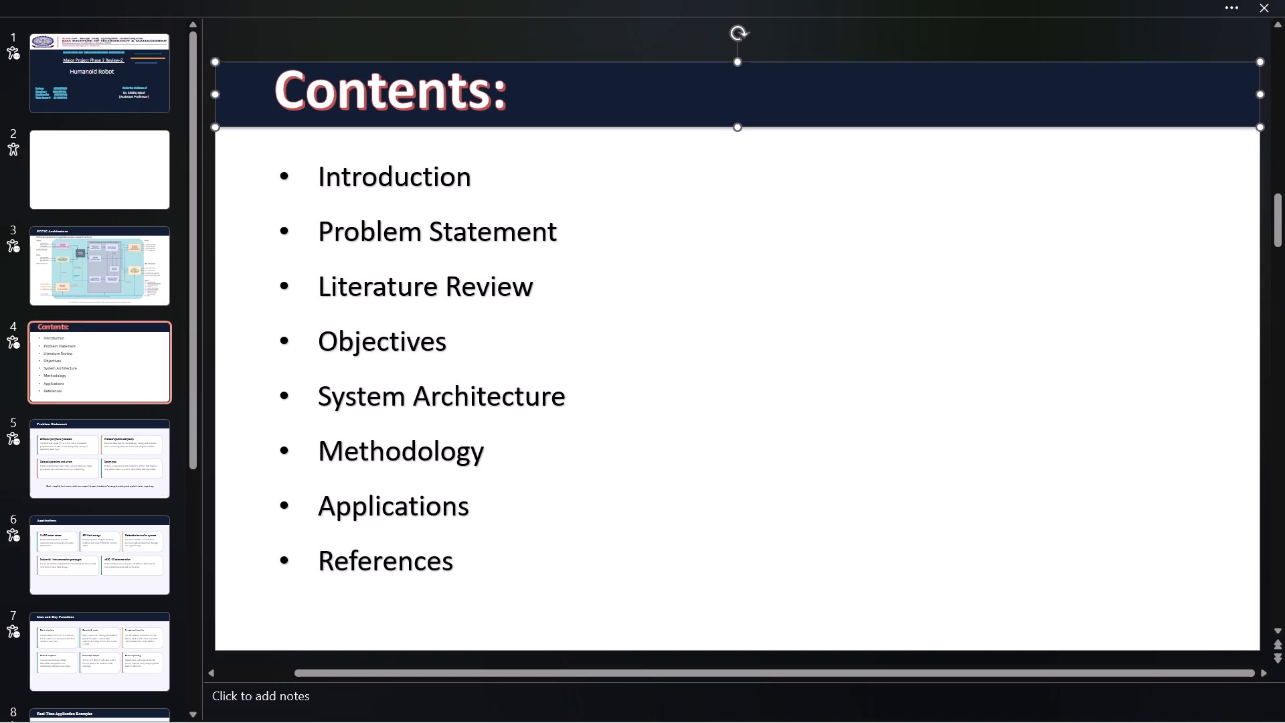
key(ctrl+c)
click(21, 183)
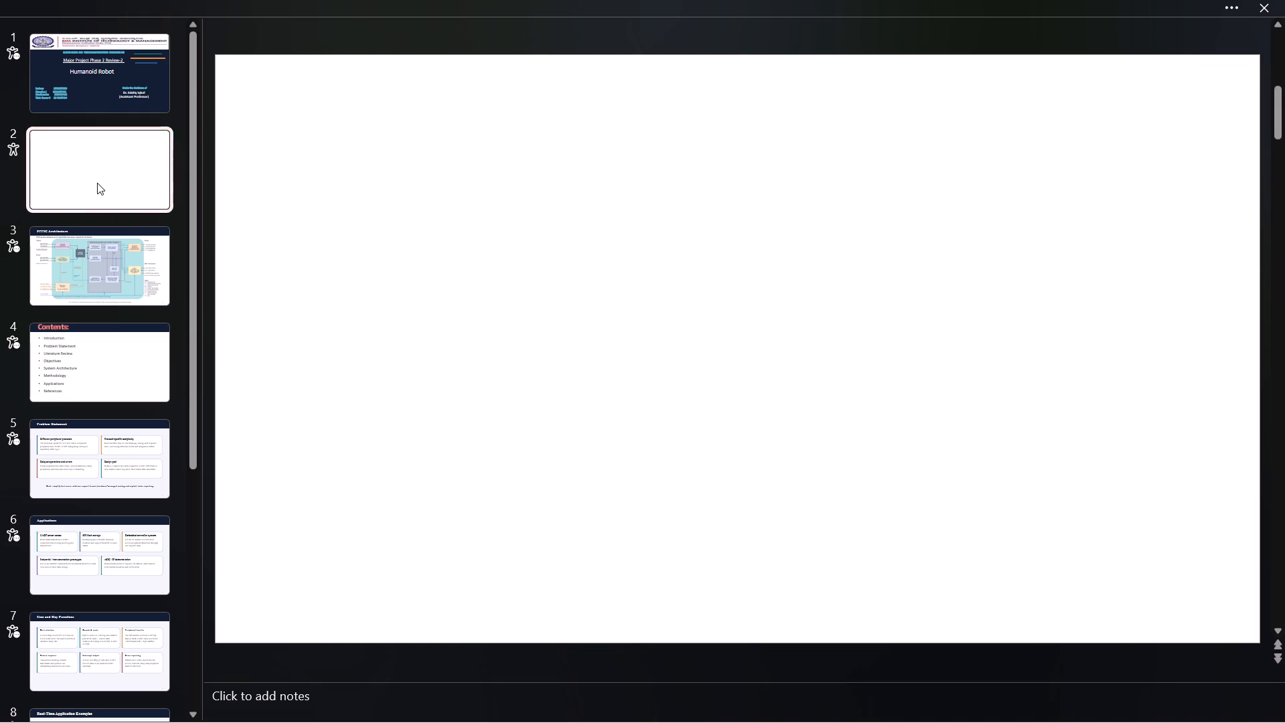
key(ctrl+v)
click(488, 297)
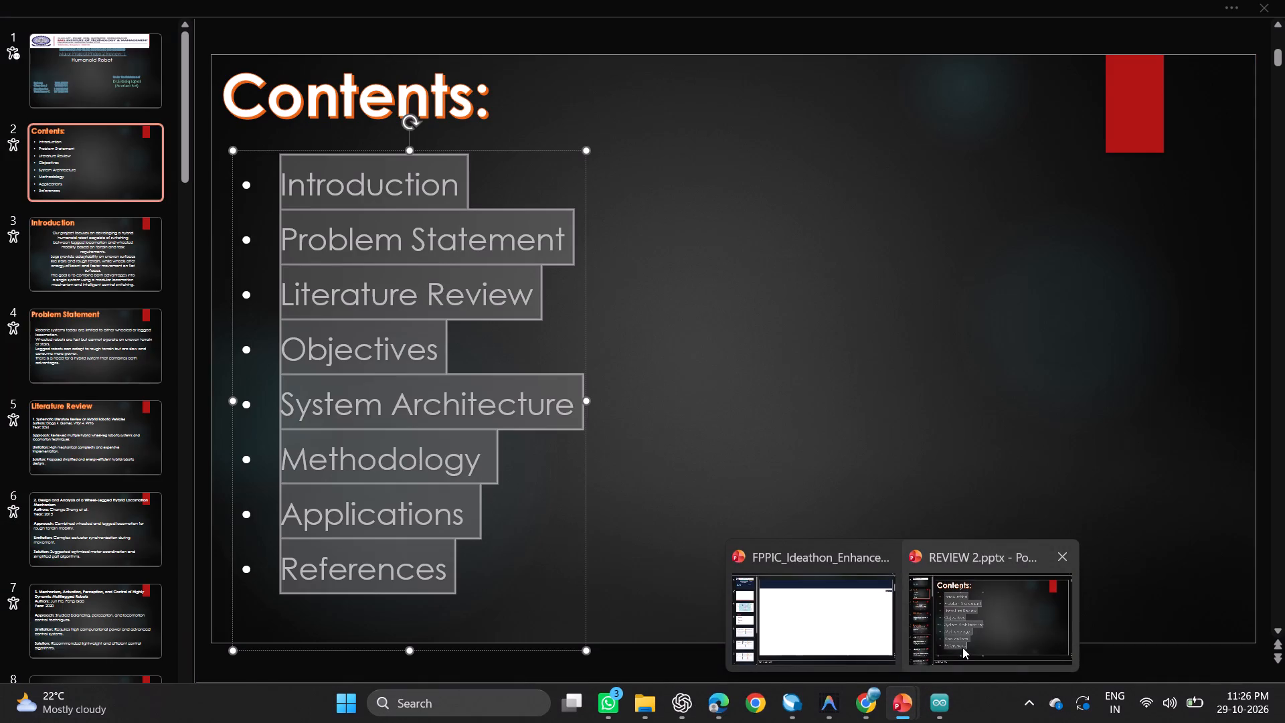
Switch to REVIEW 2.pptx and look through its Introduction, Problem Statement and Literature Review slides.
click(962, 647)
click(70, 248)
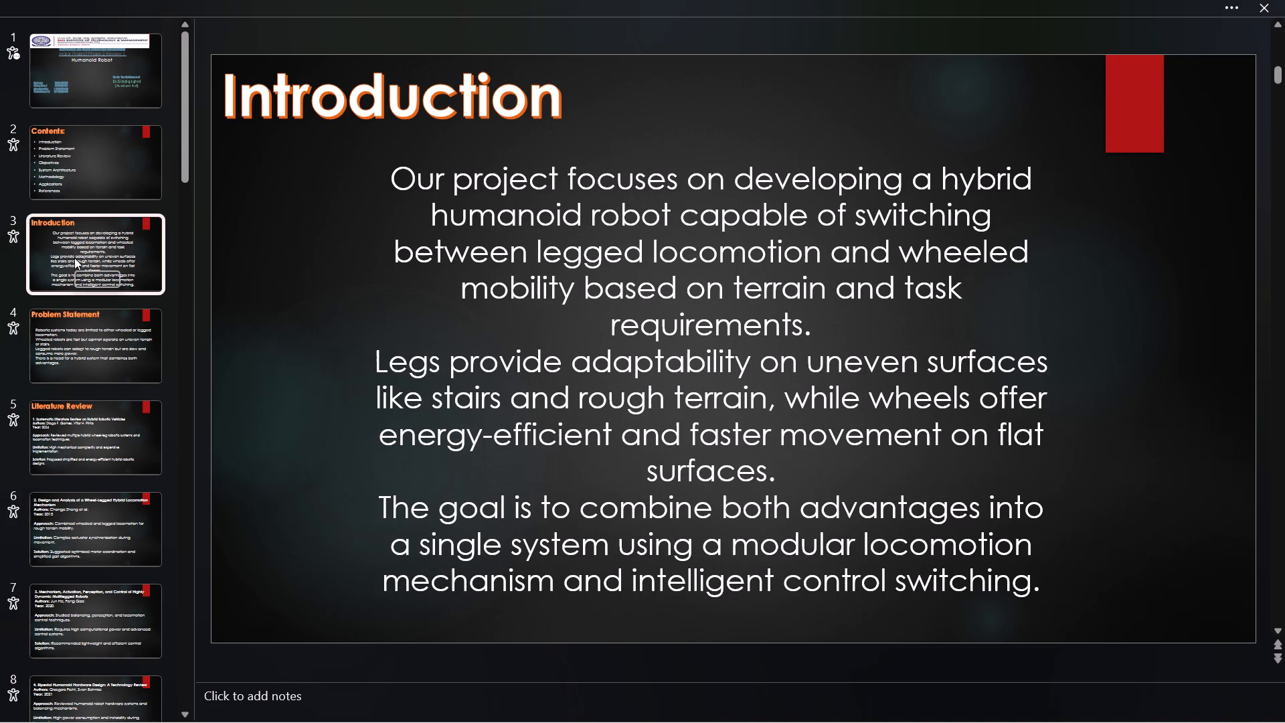
click(53, 368)
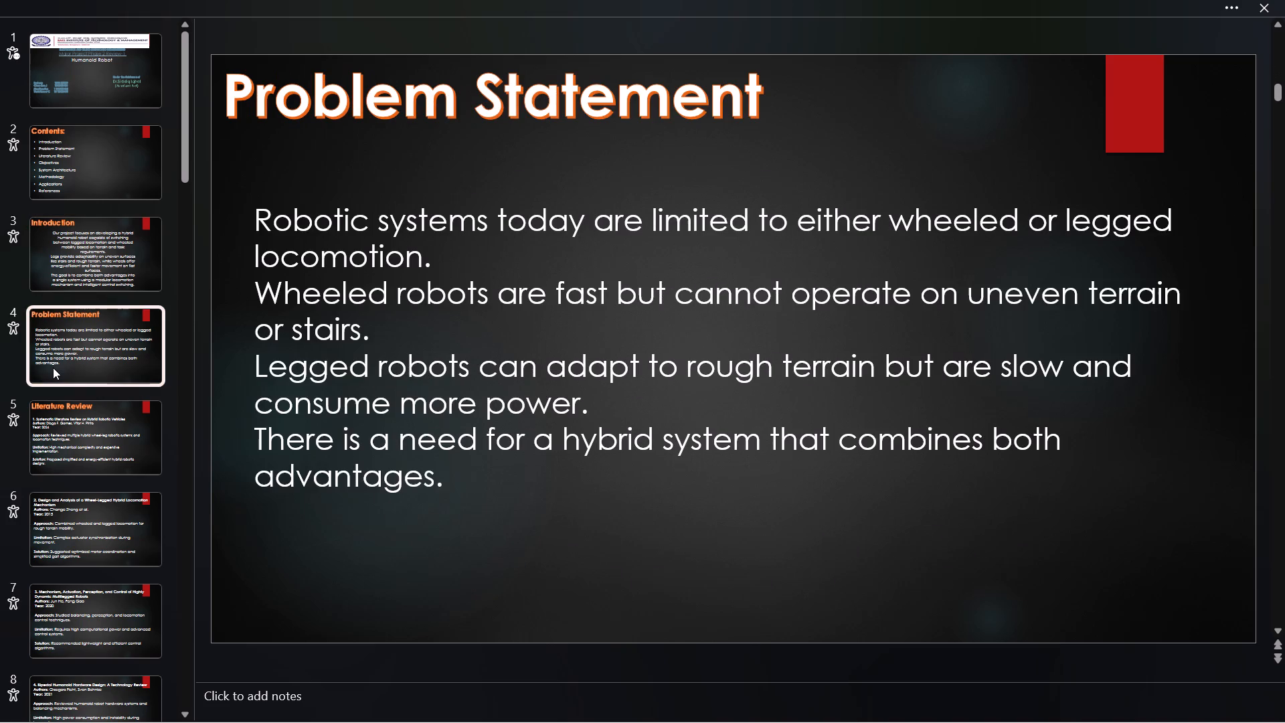
click(83, 447)
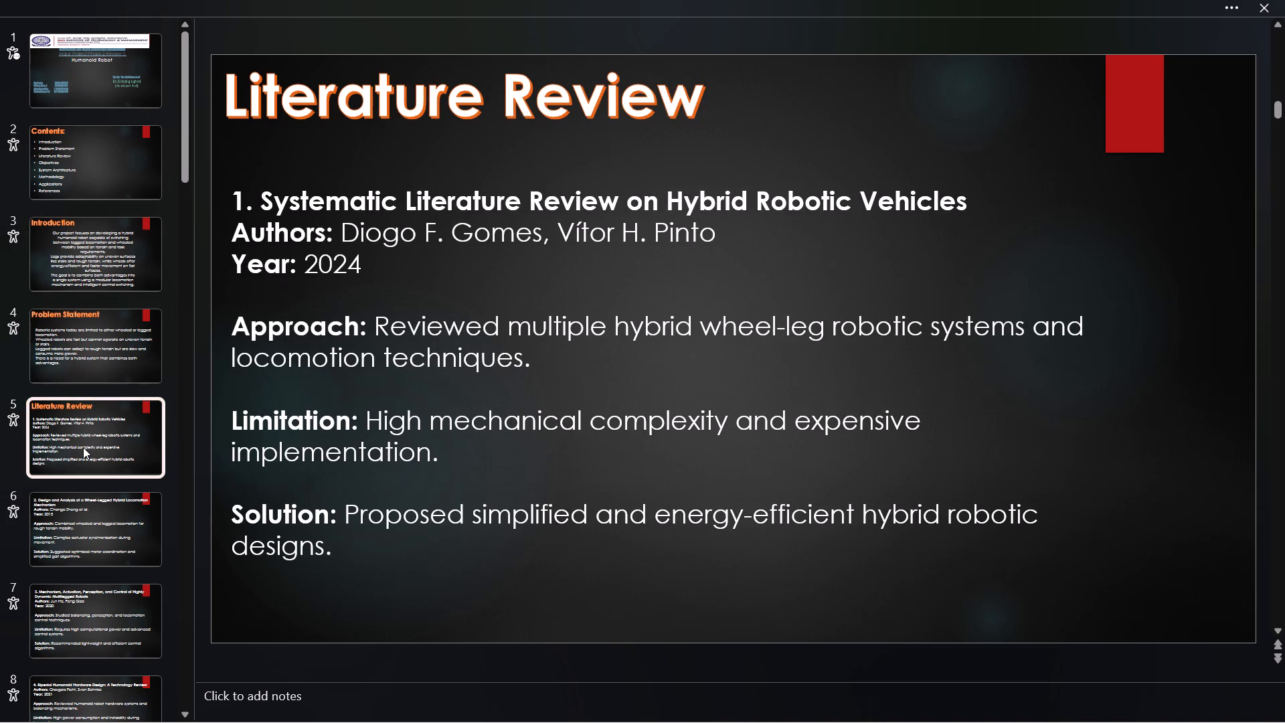
click(97, 528)
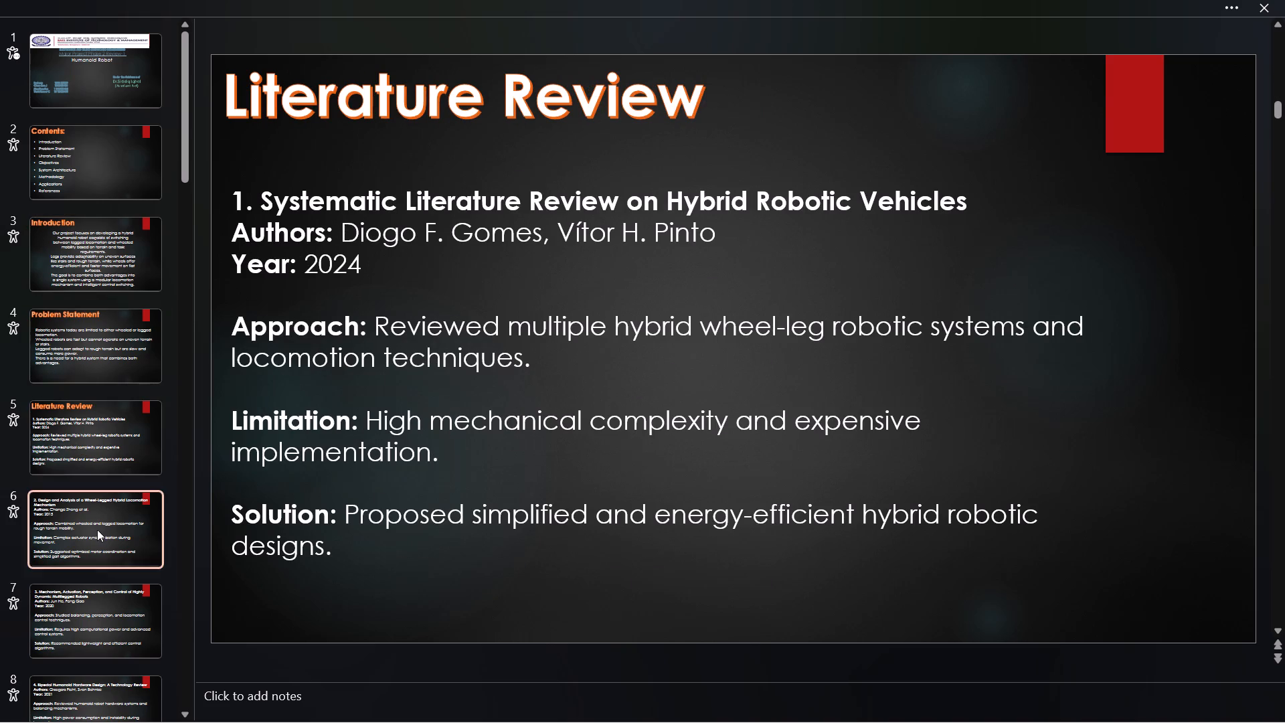
scroll(7, 617, down, 10)
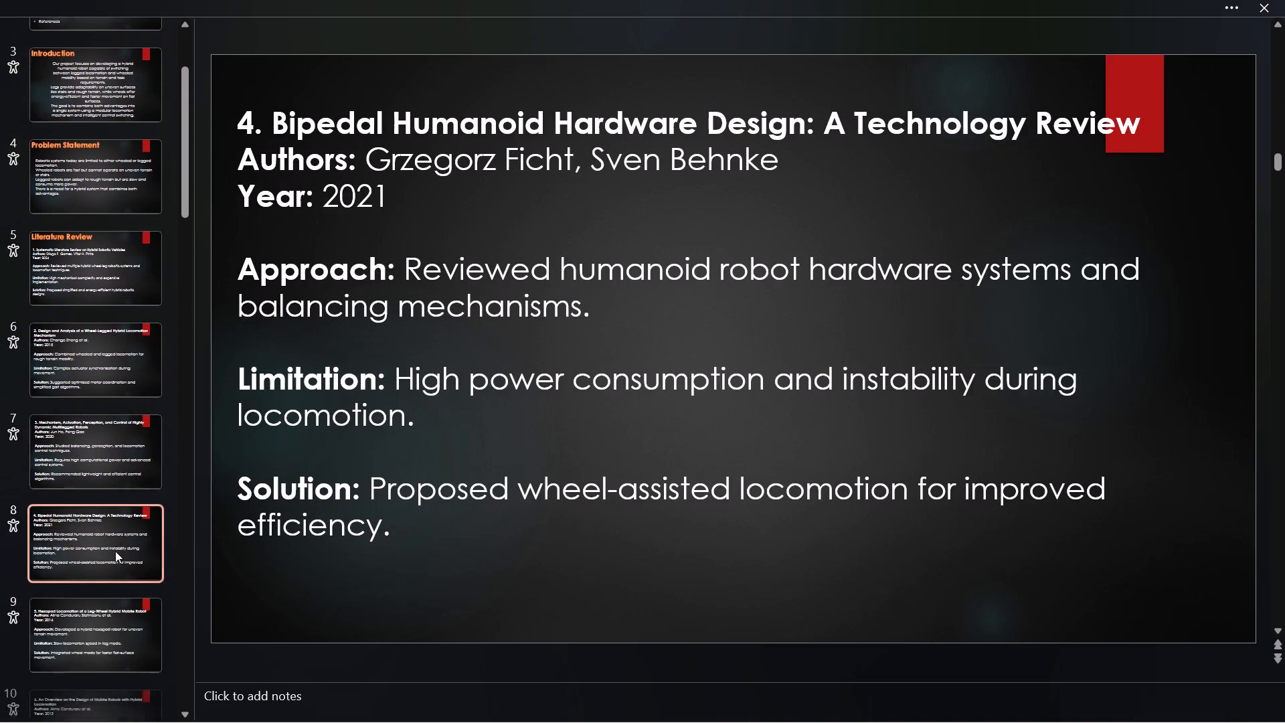
scroll(115, 551, down, 20)
scroll(115, 551, down, 2)
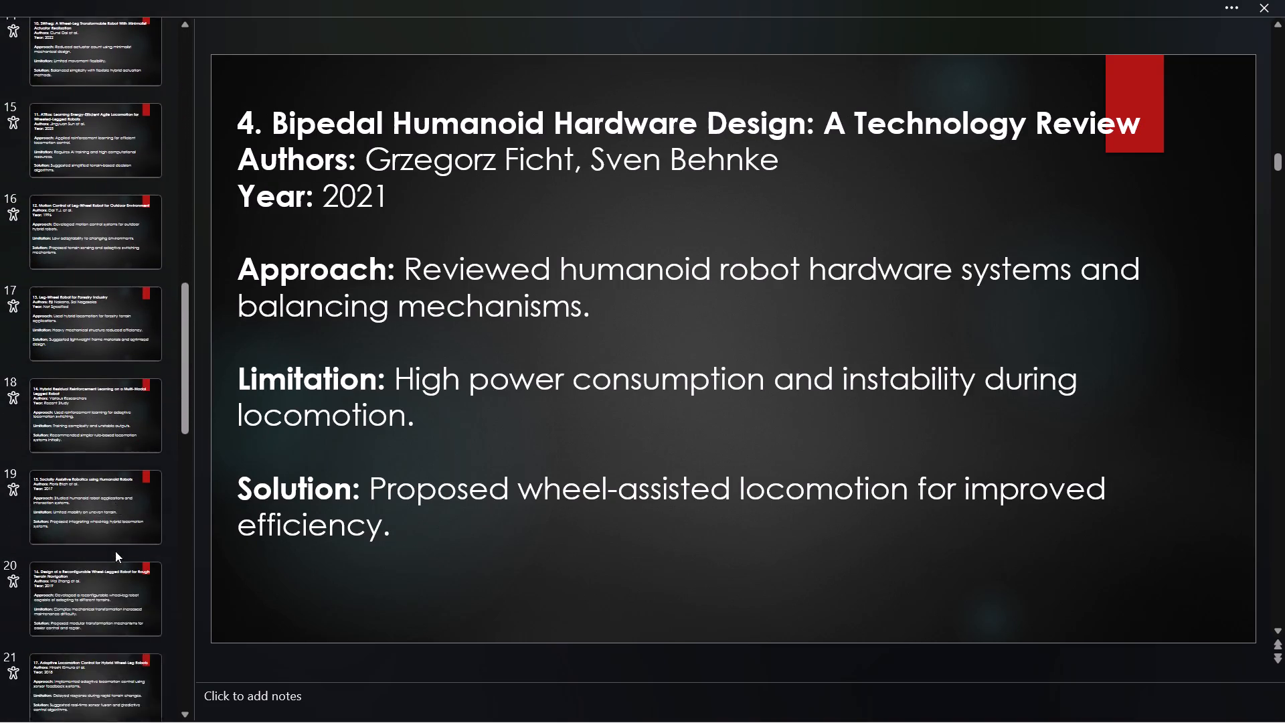
scroll(115, 551, down, 17)
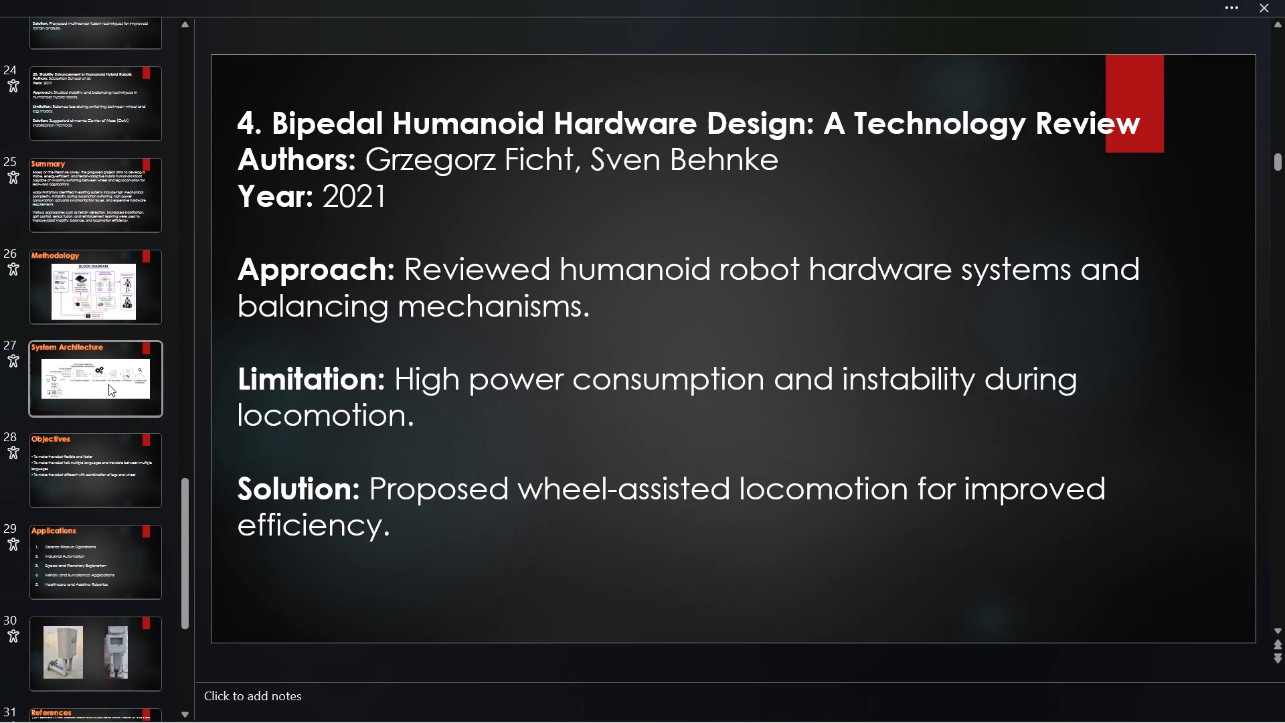
Examine the remaining REVIEW 2.pptx slides, from Summary, Methodology and System Architecture through Objectives, Applications, prototype photos and References to the closing slide.
click(107, 289)
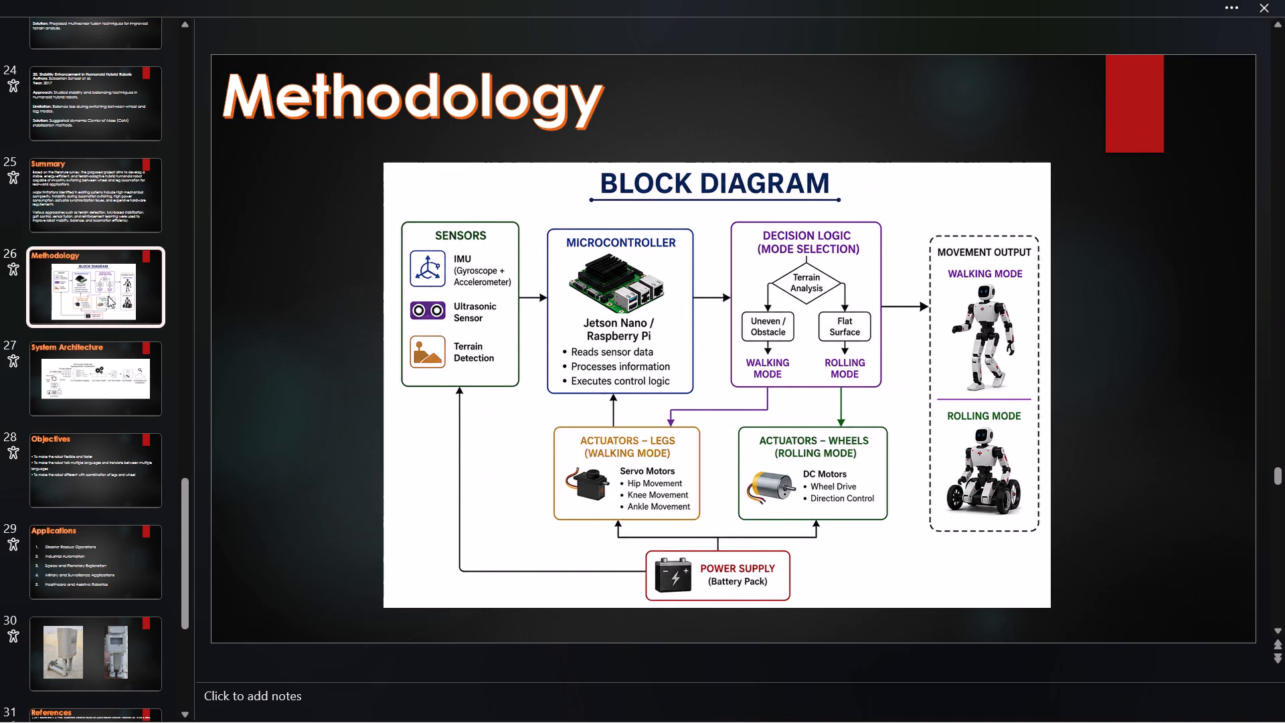
click(112, 209)
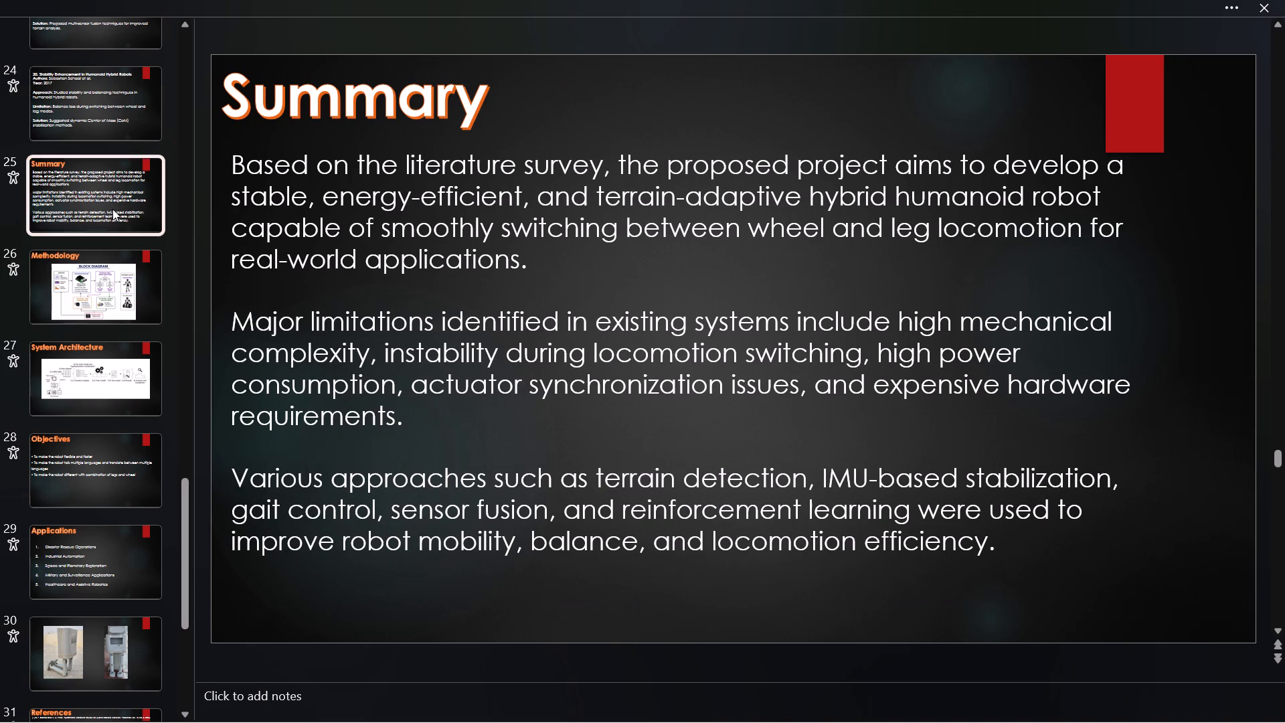
click(107, 119)
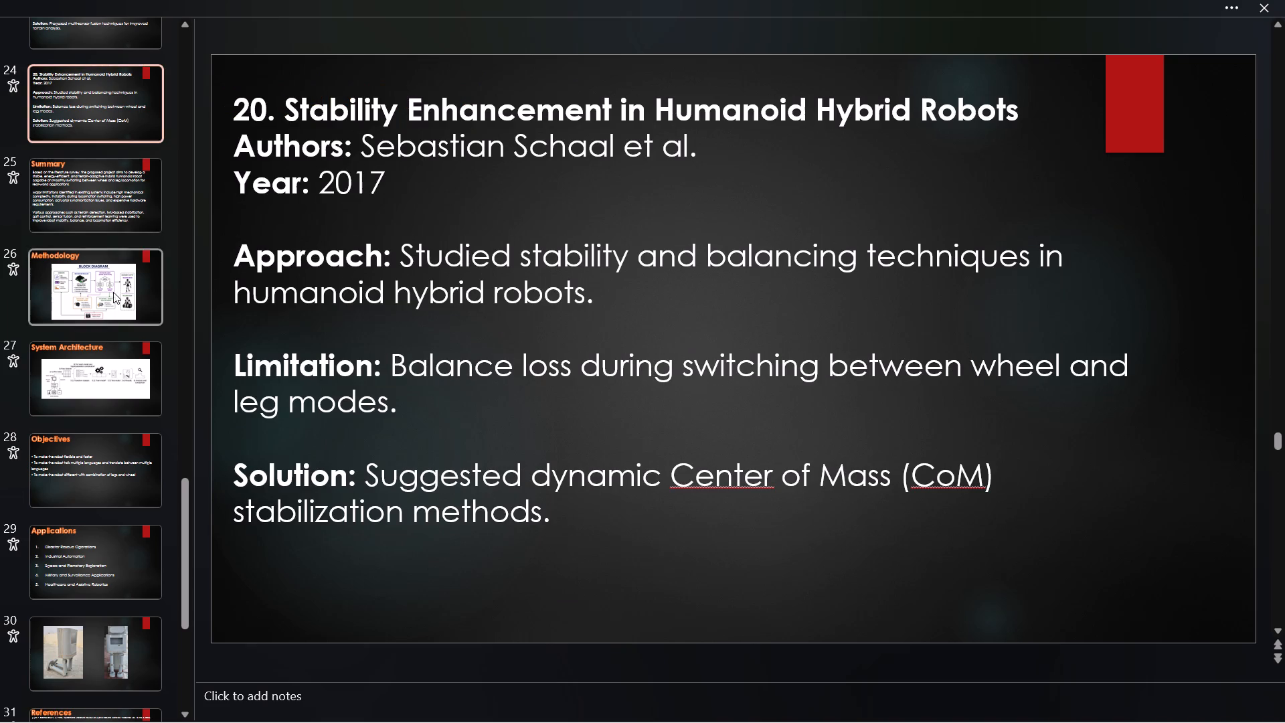
click(114, 368)
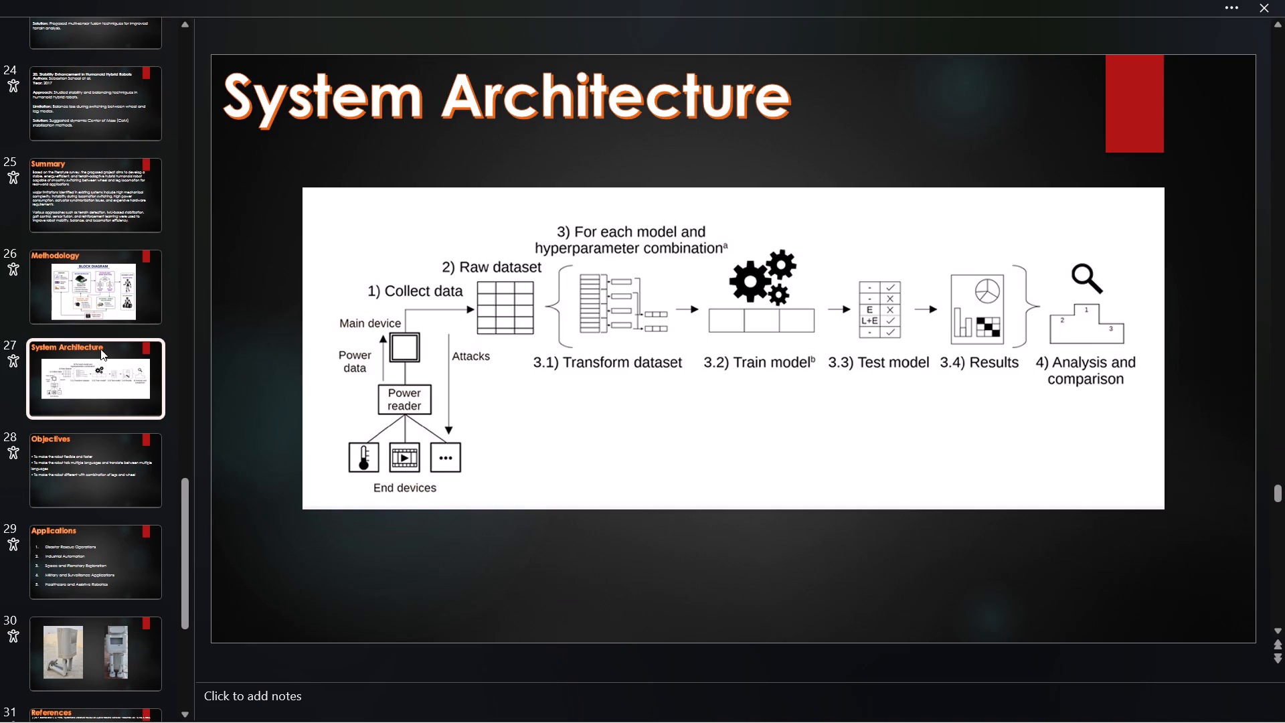
click(100, 484)
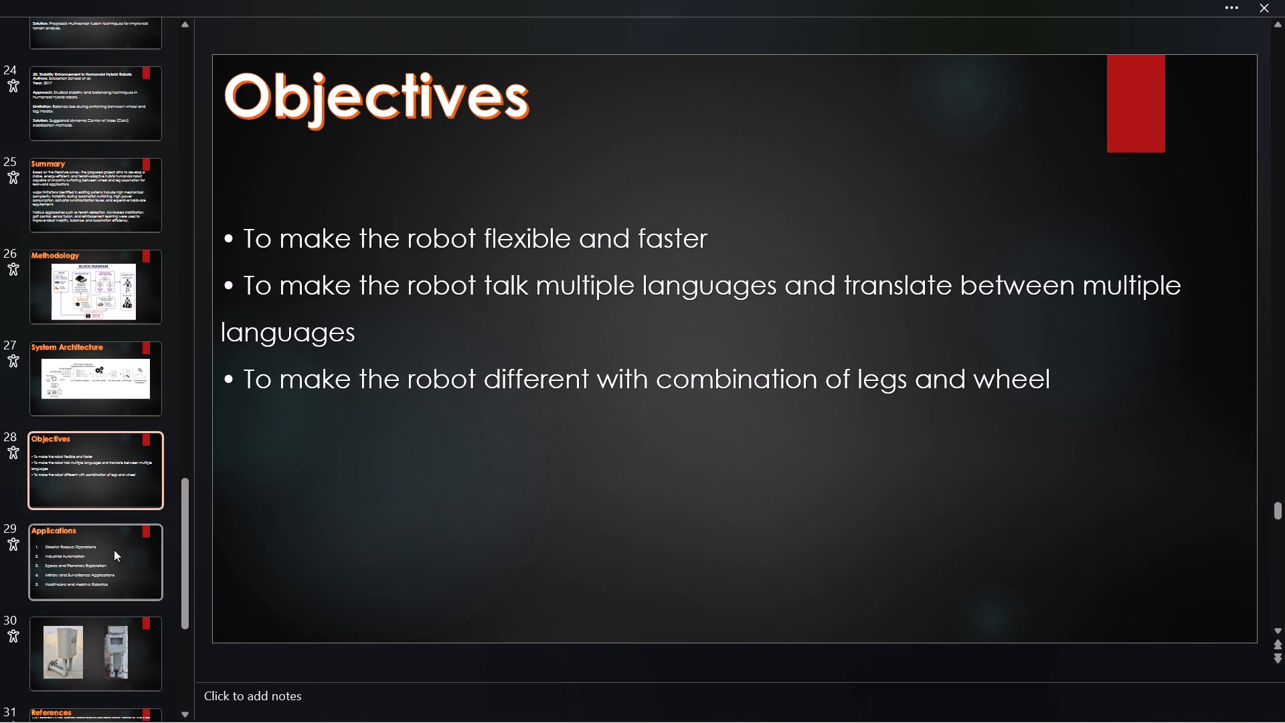
scroll(114, 550, down, 2)
click(86, 386)
click(87, 477)
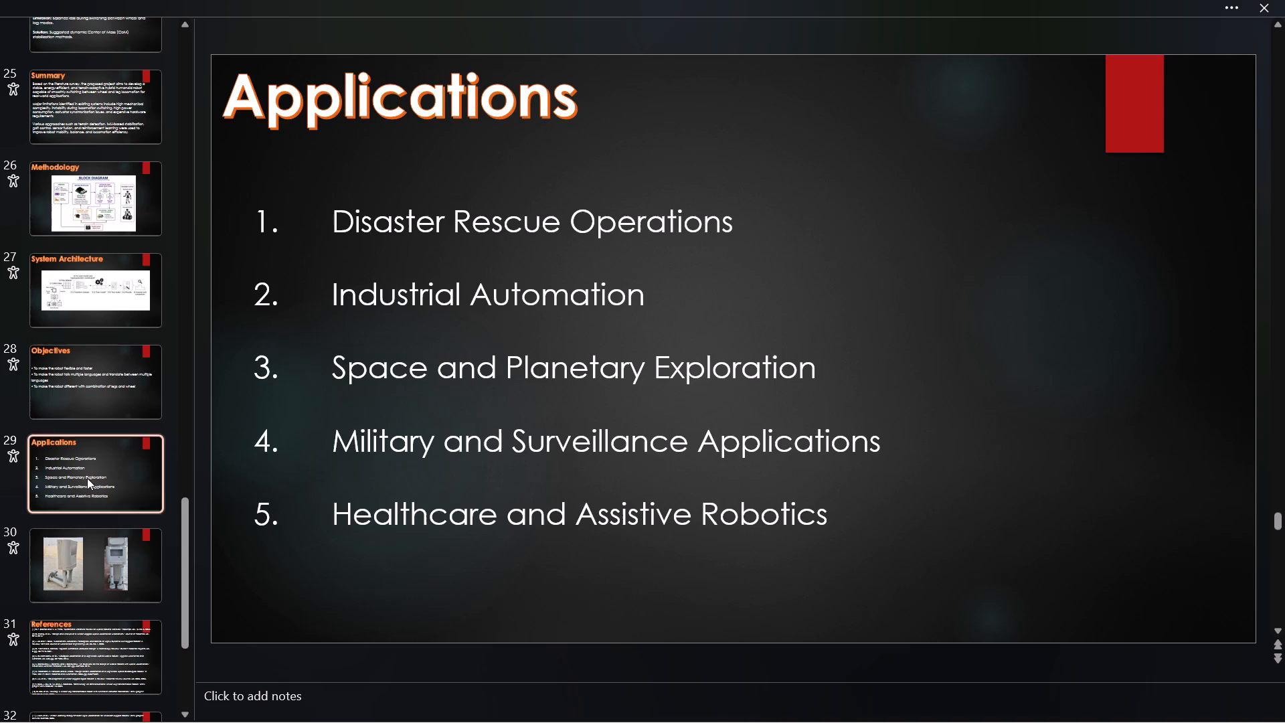
click(108, 574)
scroll(108, 550, down, 3)
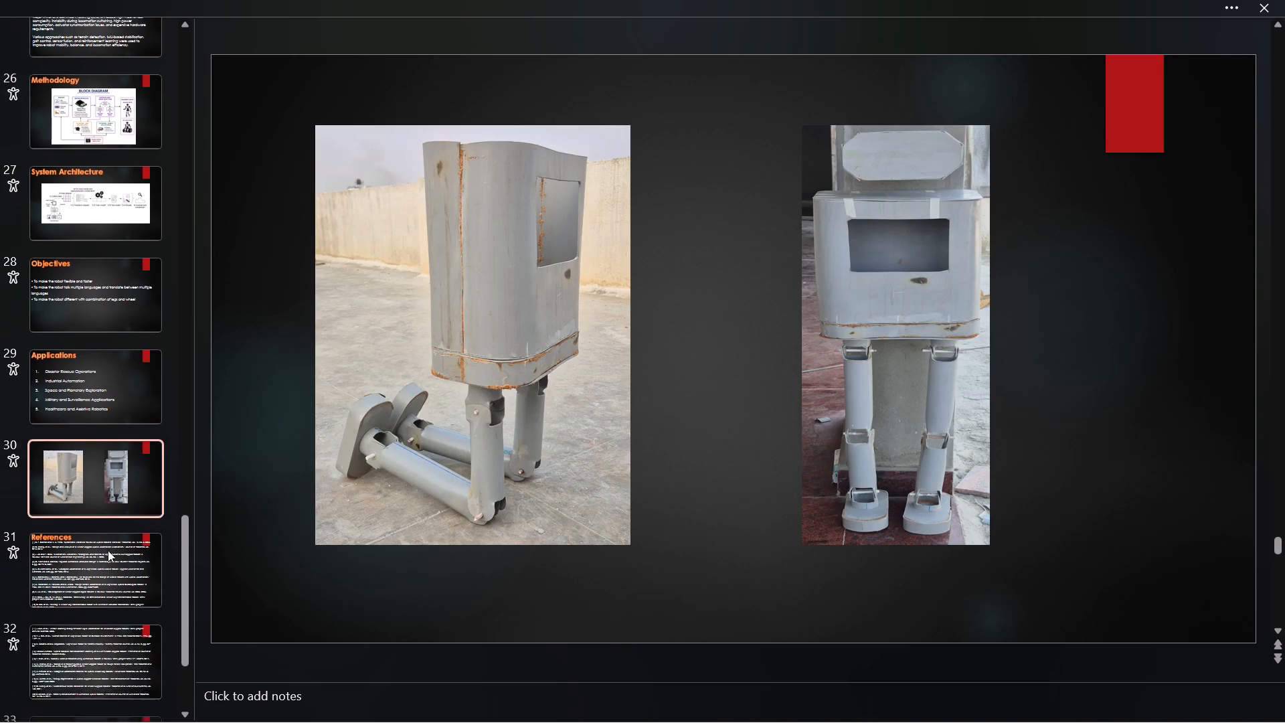
scroll(108, 550, down, 1)
click(98, 492)
scroll(101, 556, down, 5)
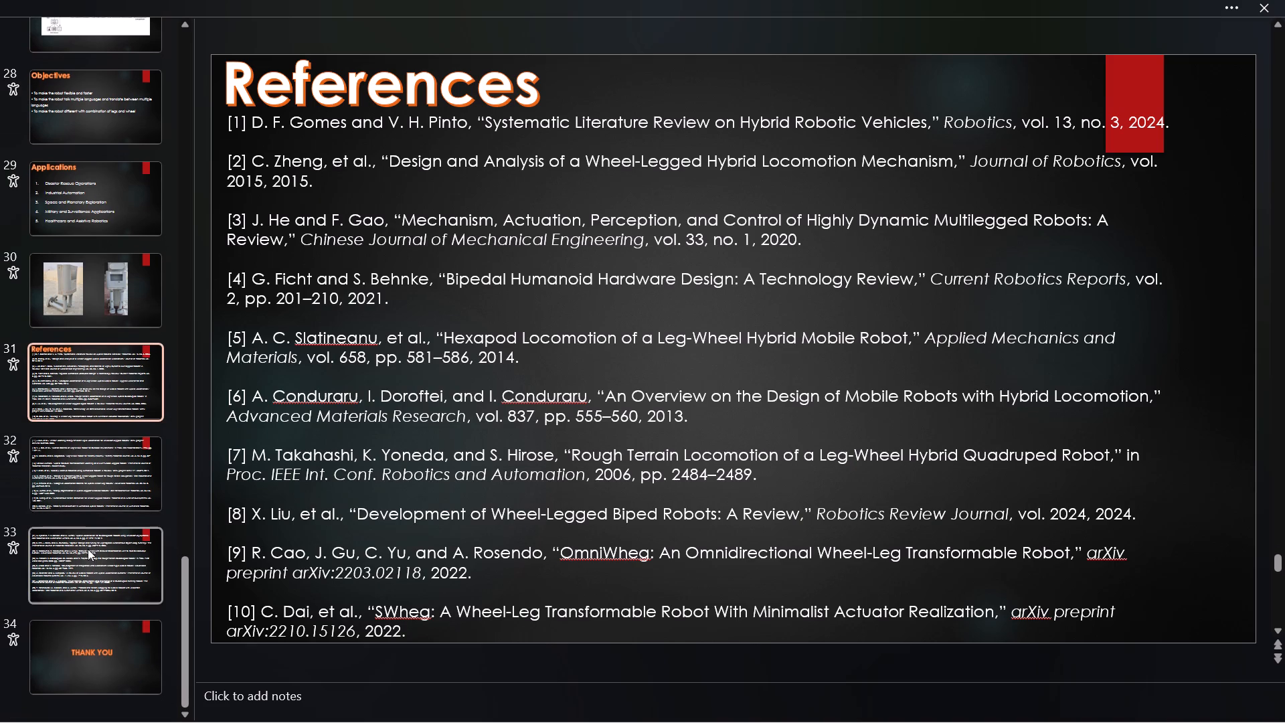